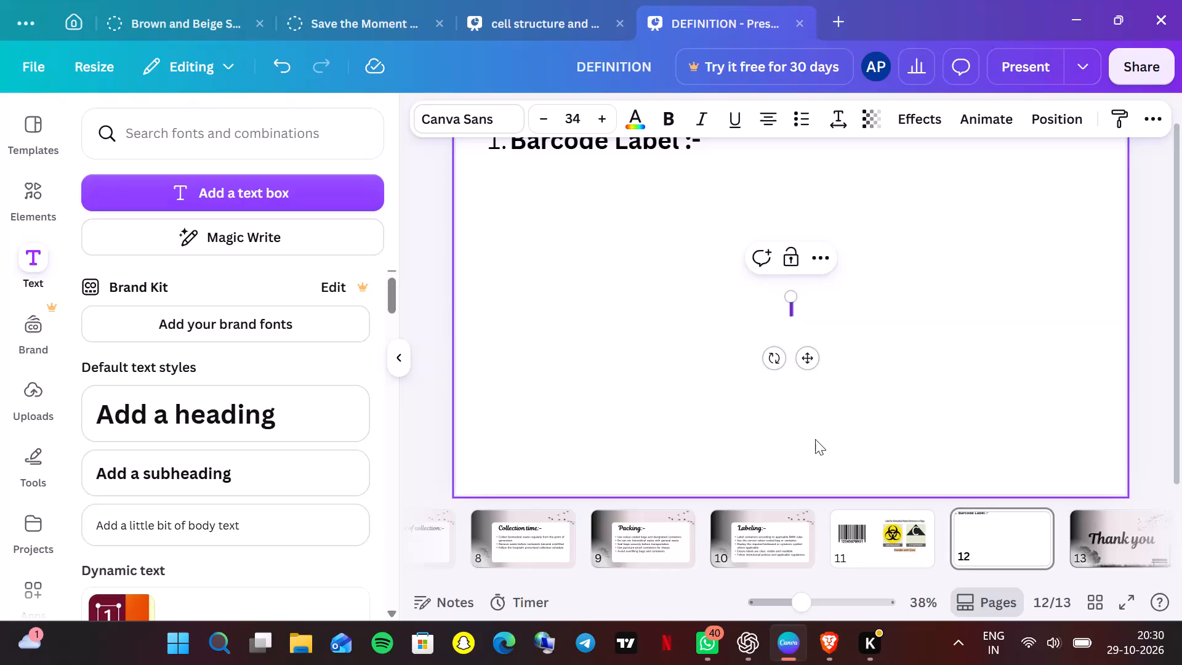
Paste the copied barcode description paragraph into the empty text box on page 12.
key(ctrl+v)
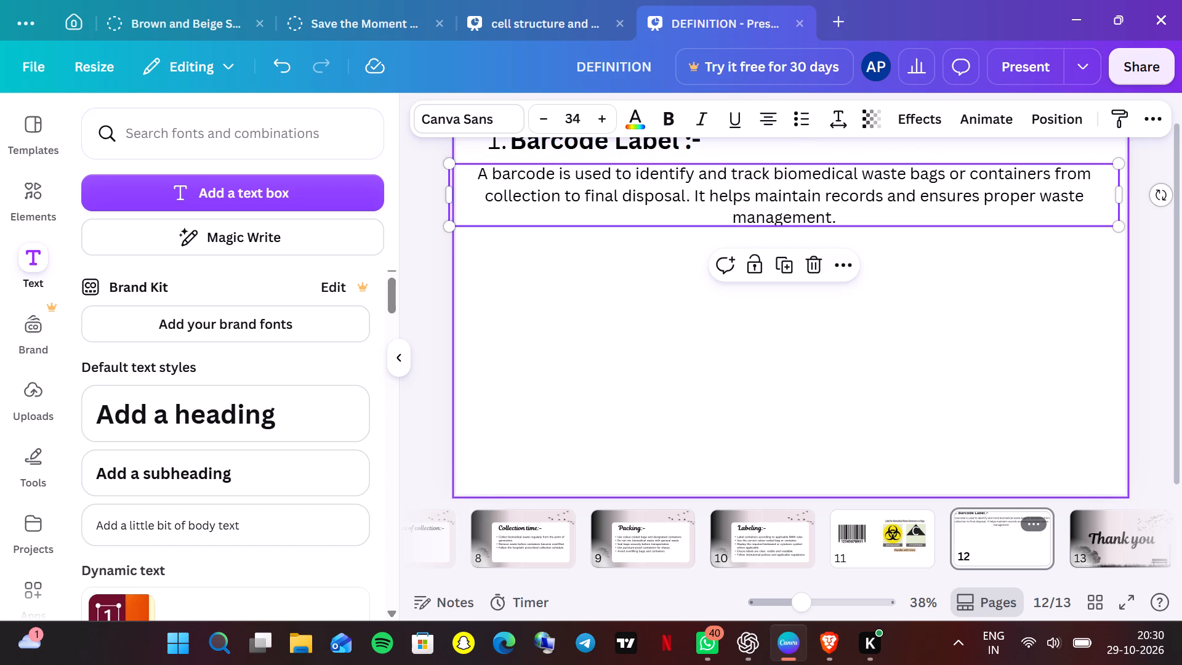
Turn the barcode description under the Barcode Label heading into a bulleted paragraph.
click(474, 175)
click(474, 175)
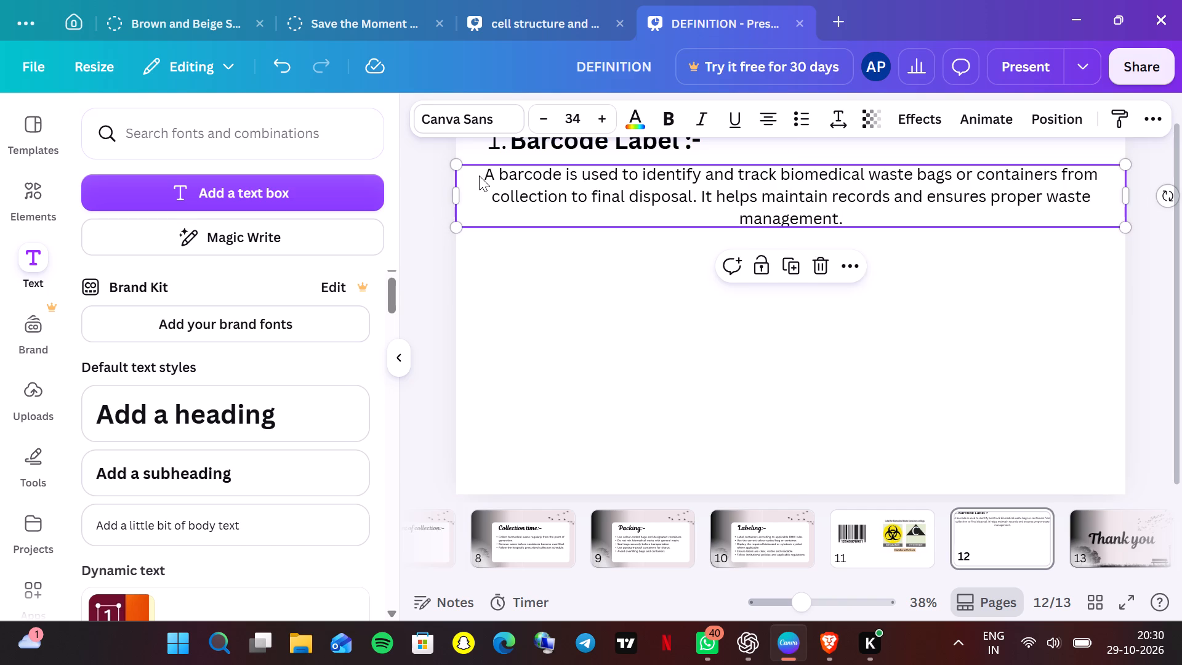
click(479, 175)
click(479, 175)
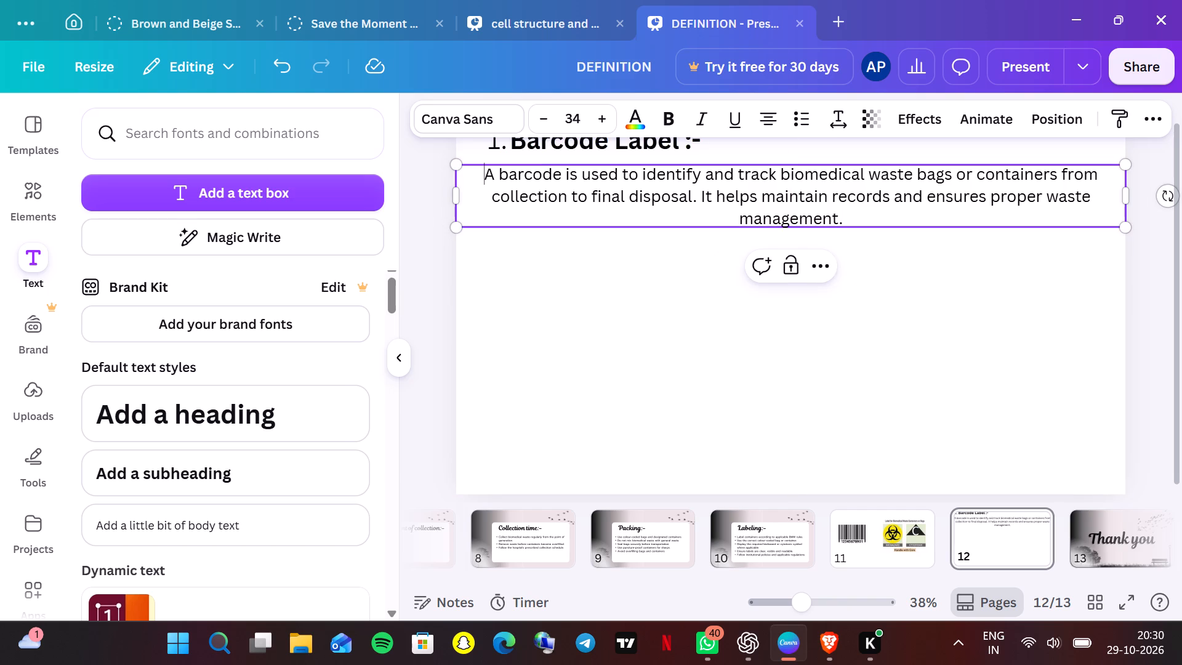
key(shift+asterisk)
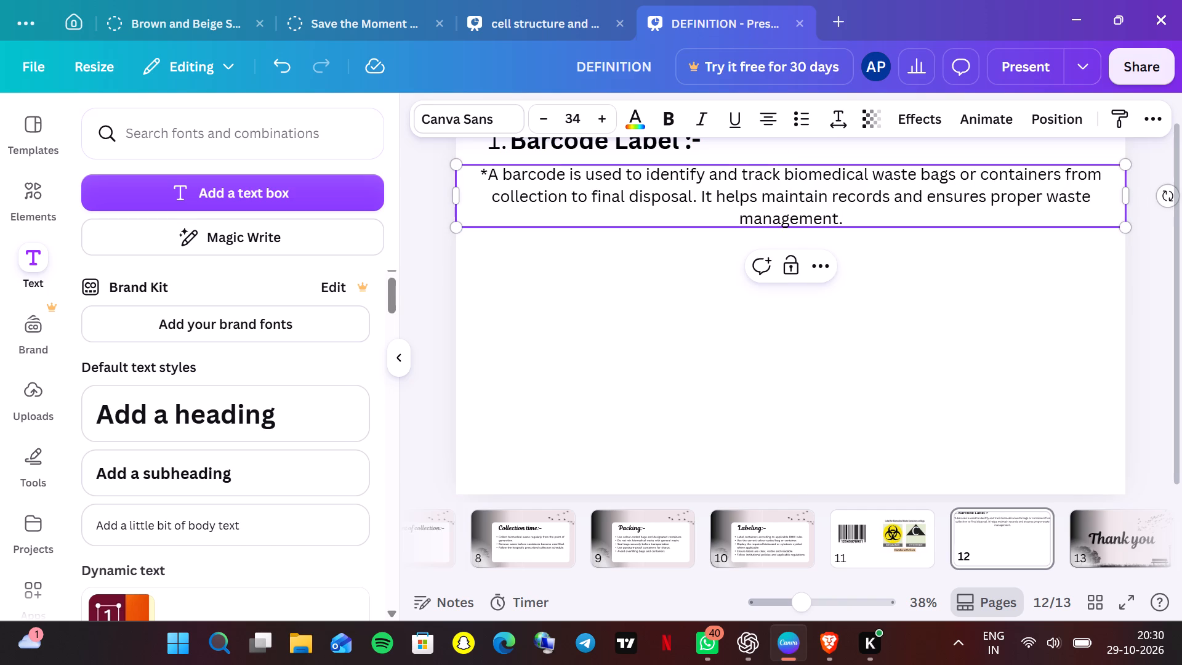
key(space)
click(552, 291)
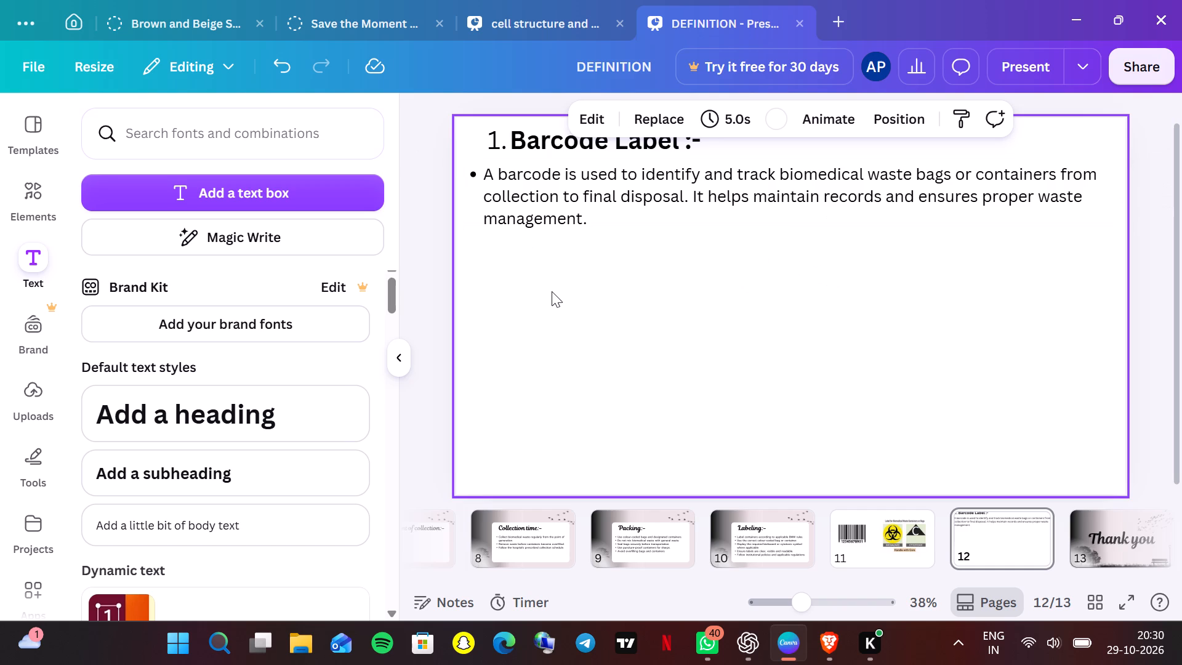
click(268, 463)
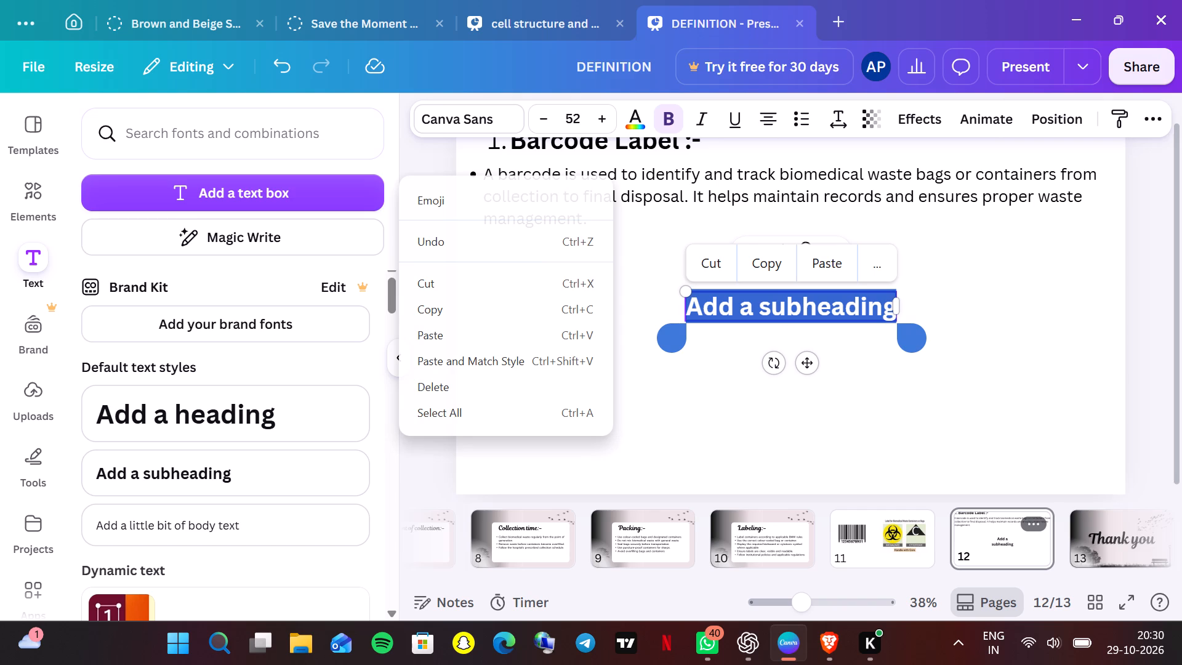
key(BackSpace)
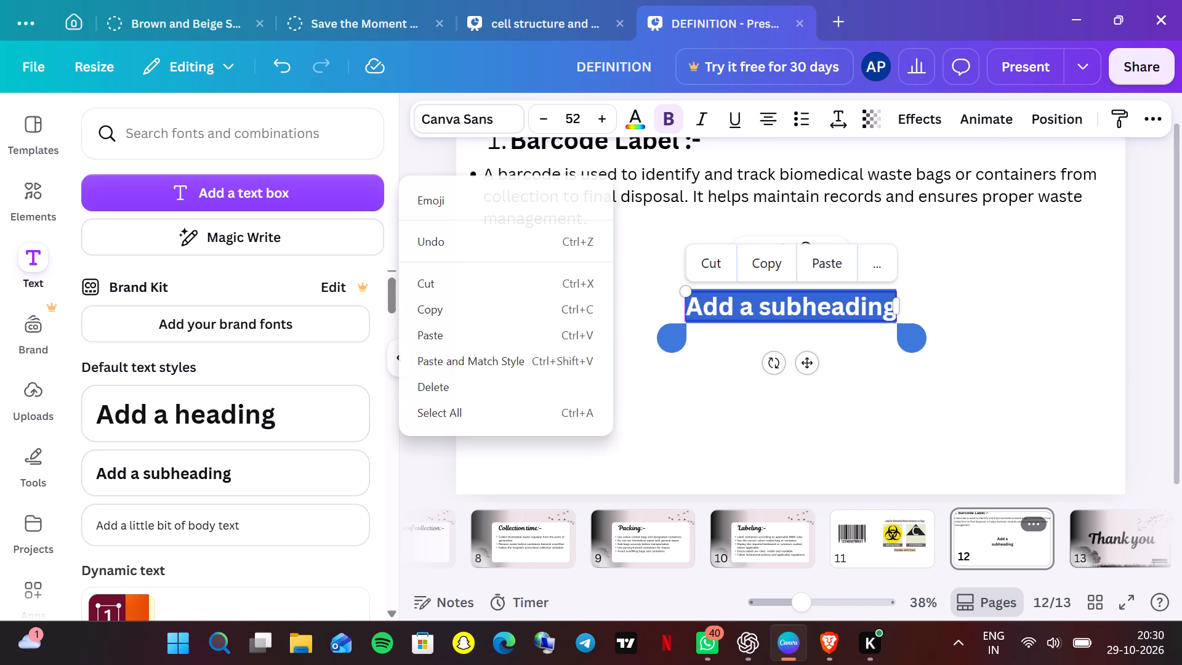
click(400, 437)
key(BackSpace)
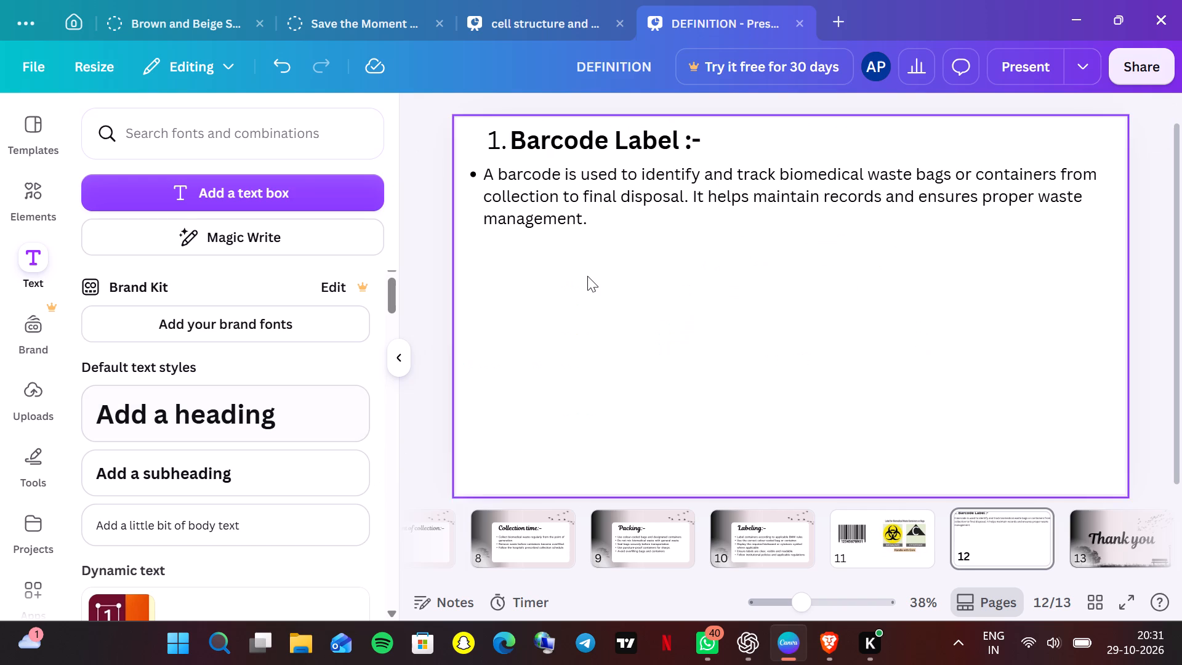
Add a subheading below the barcode paragraph reading "2. Biohazard label :-", with the 2 as list numbering.
click(244, 477)
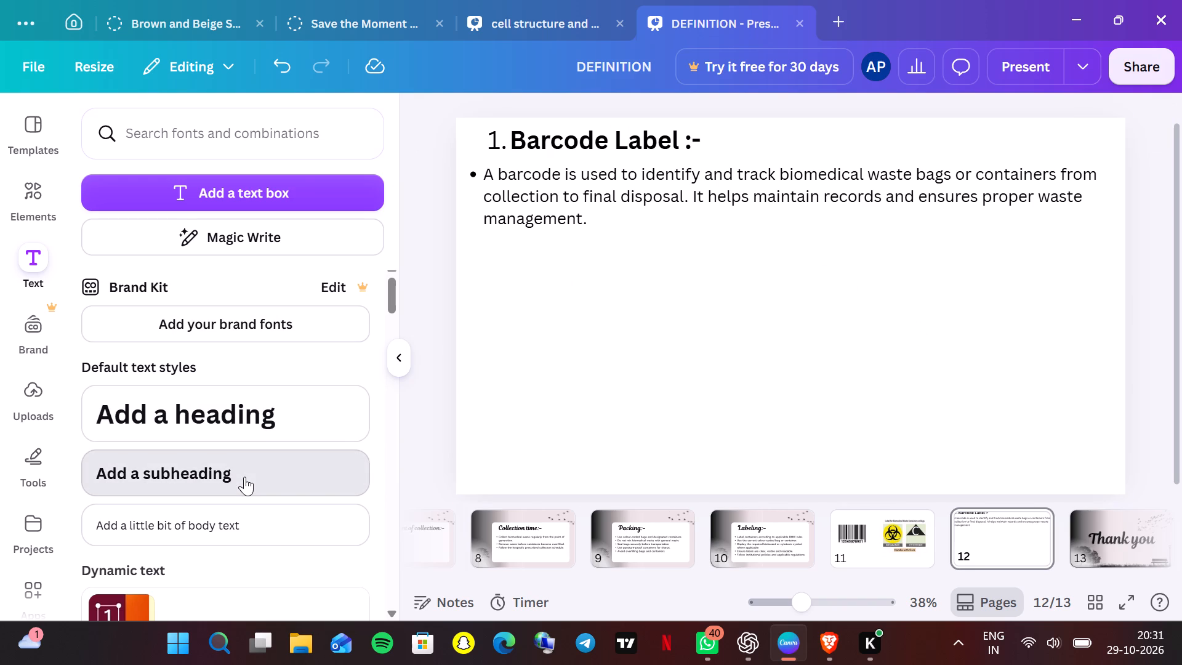
key(BackSpace)
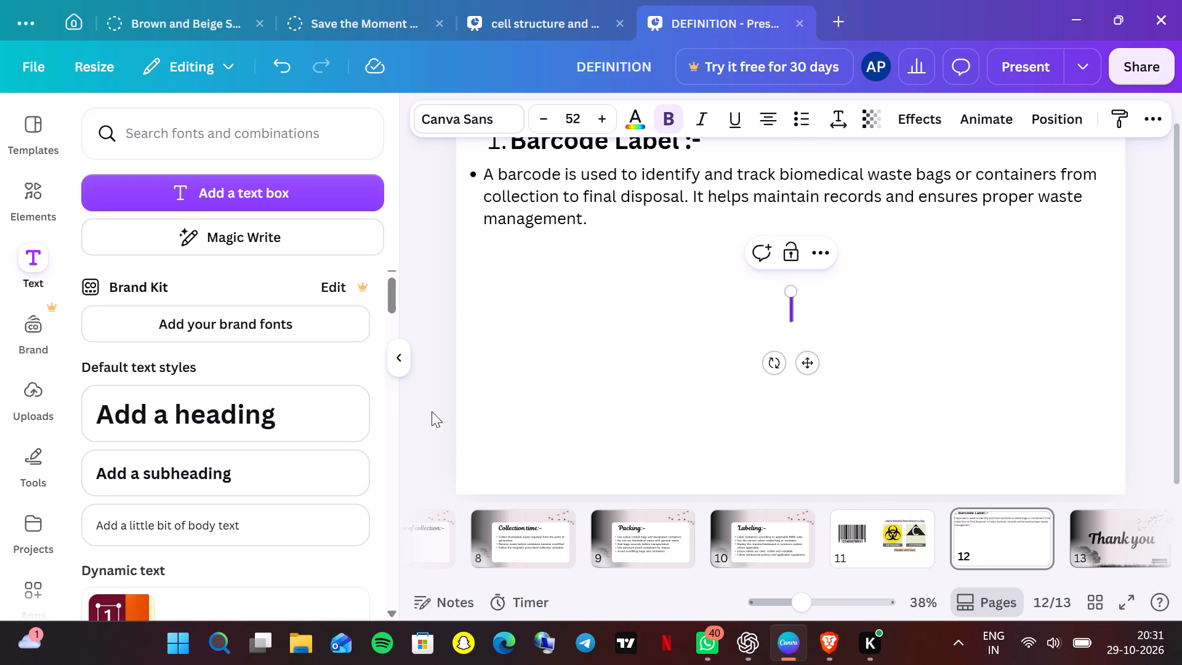
key(b)
key(BackSpace)
key(2)
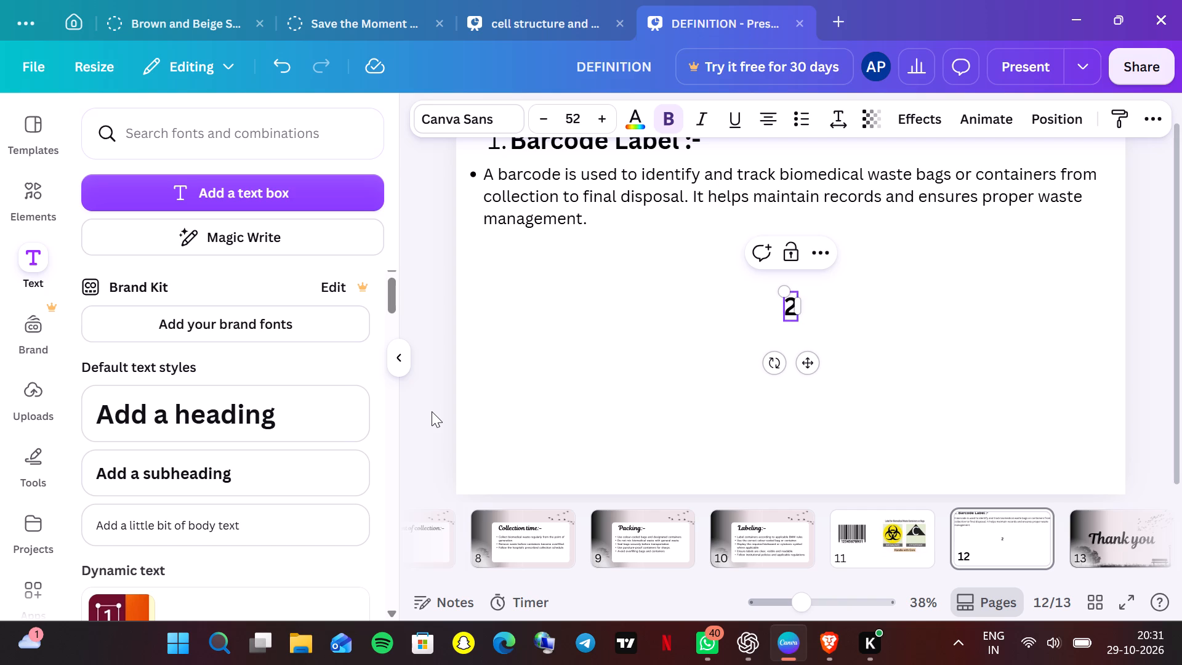
text(.)
key(space)
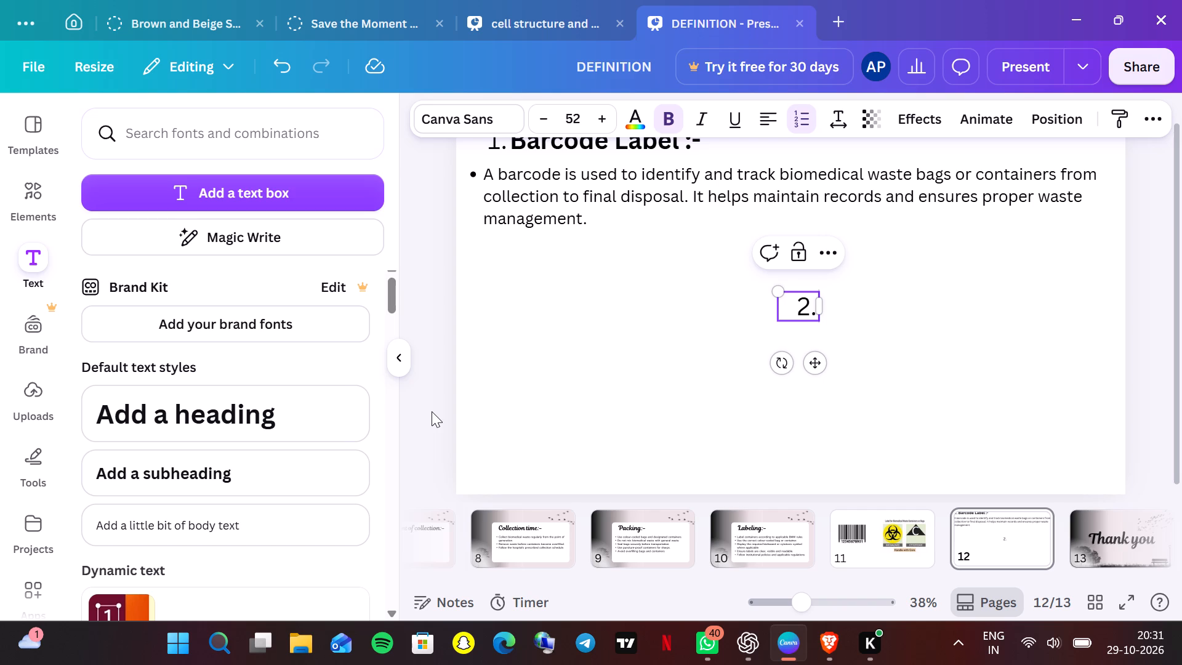
key(b)
text(ioh)
key(a)
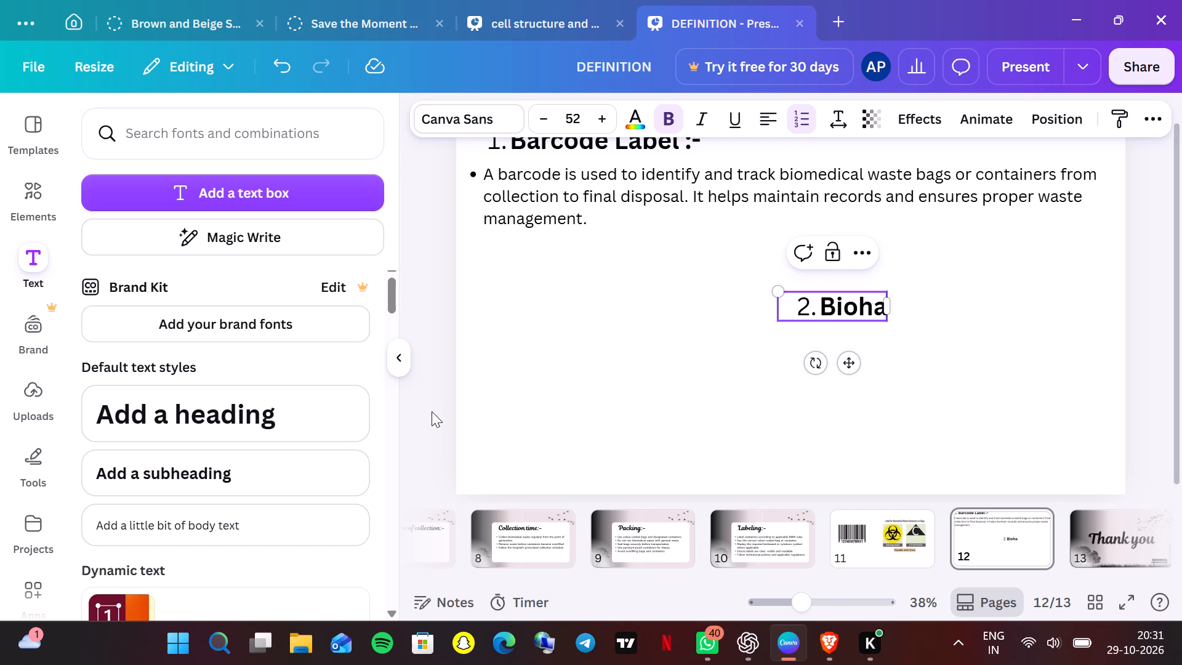
text(zard)
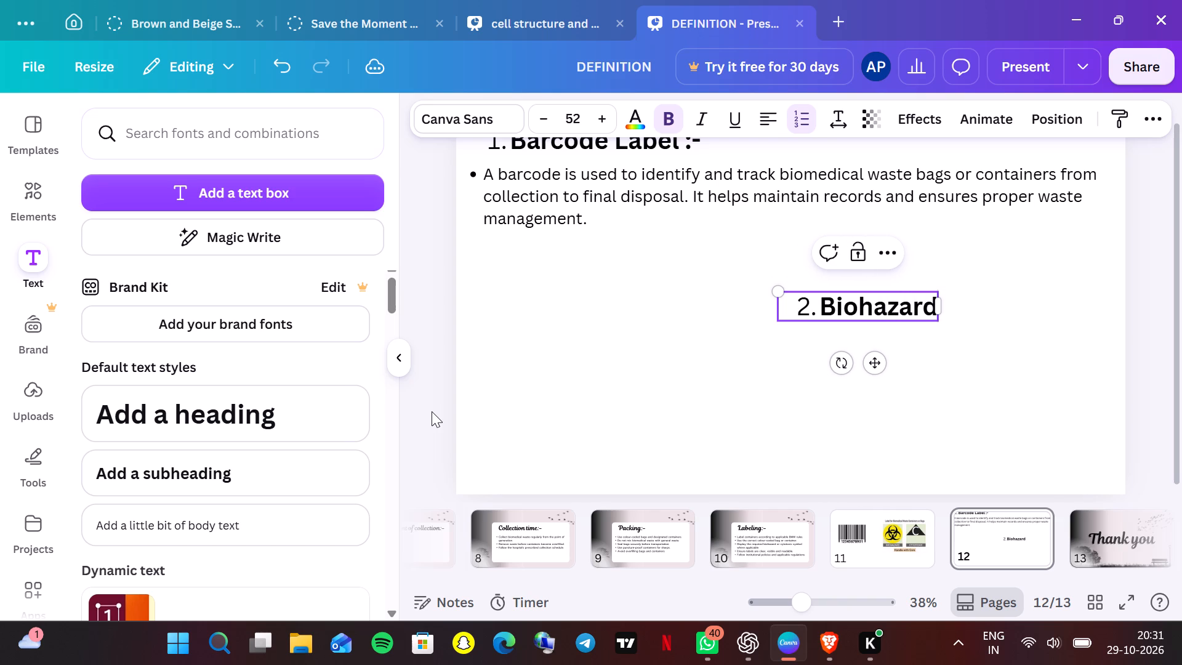
key(space)
text(labe)
text(l)
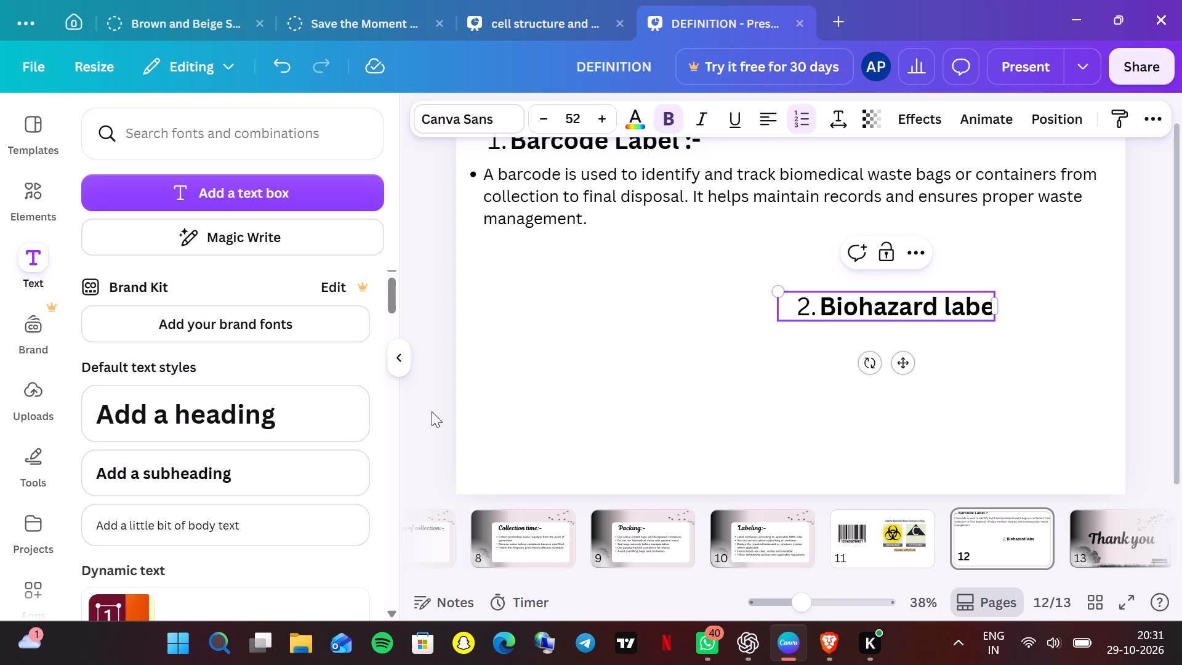
key(space)
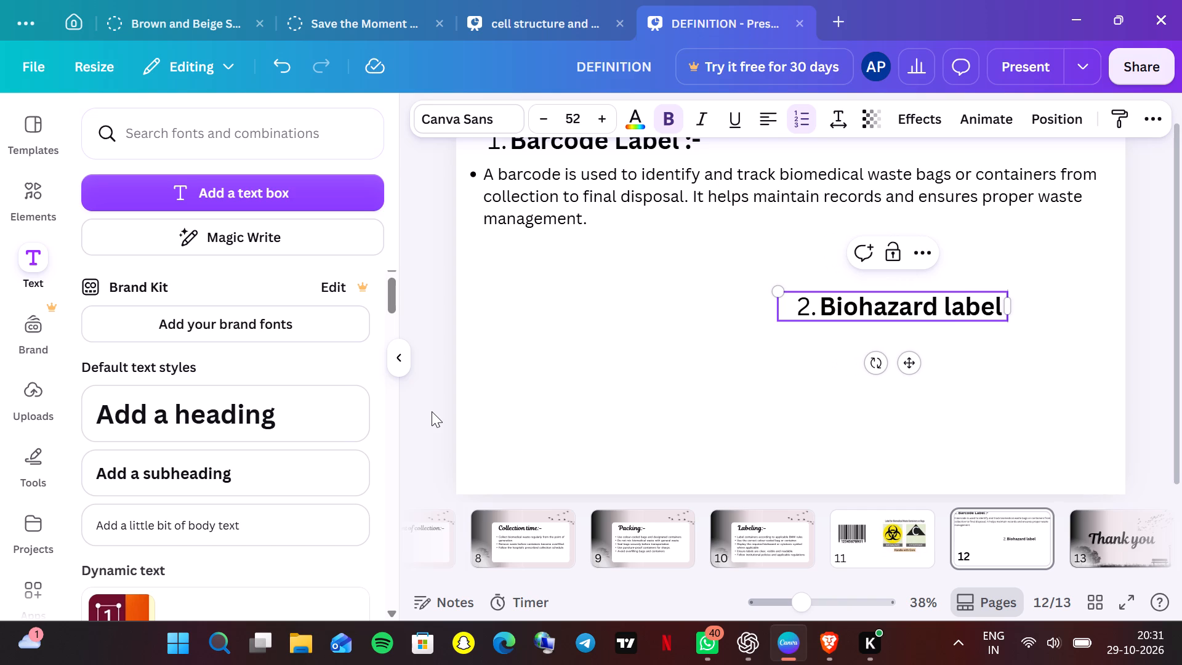
text(:-)
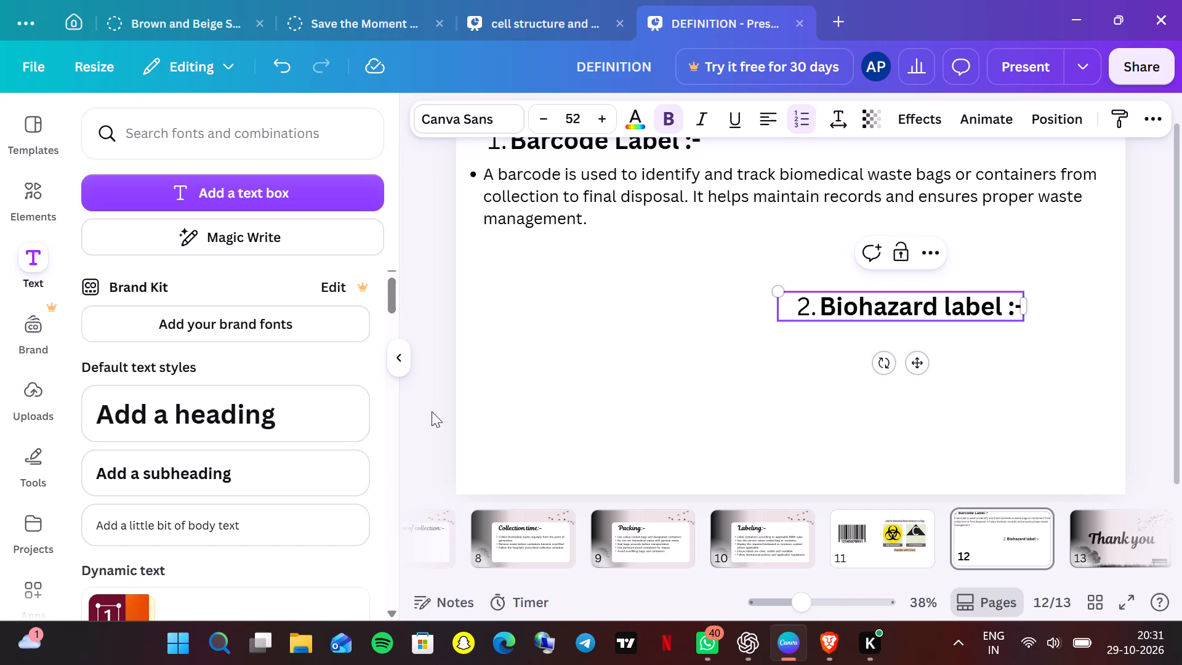
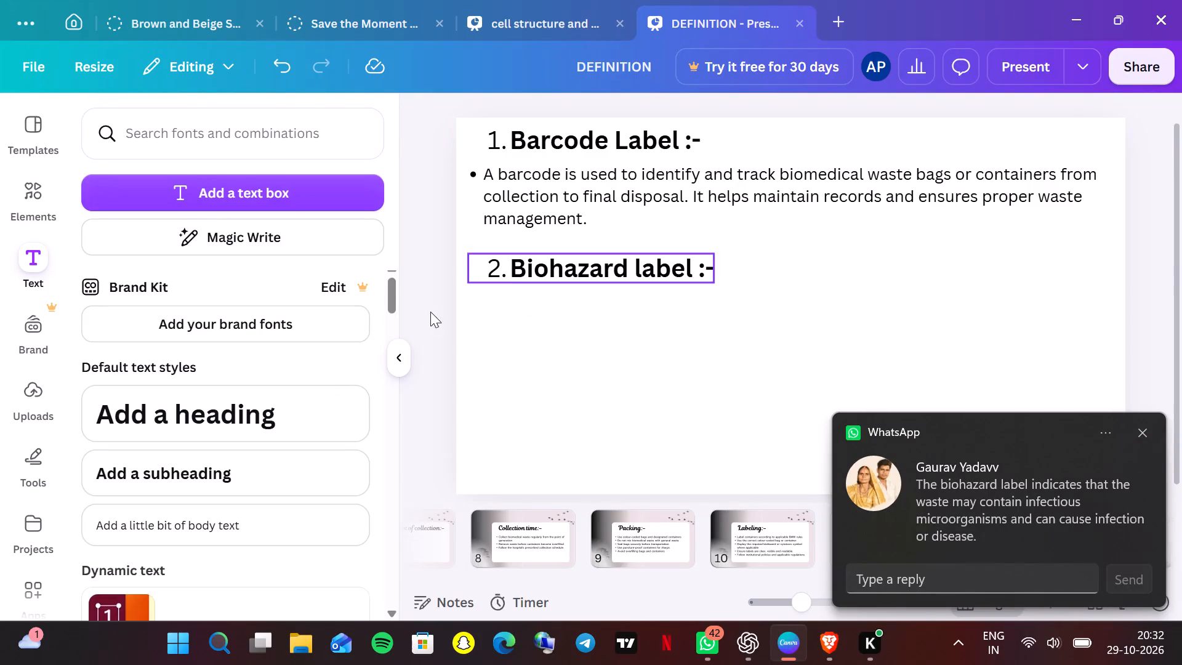
Add a body text box below the "Biohazard label :-" heading, clear its placeholder text and start an empty bullet point.
click(193, 520)
key(BackSpace)
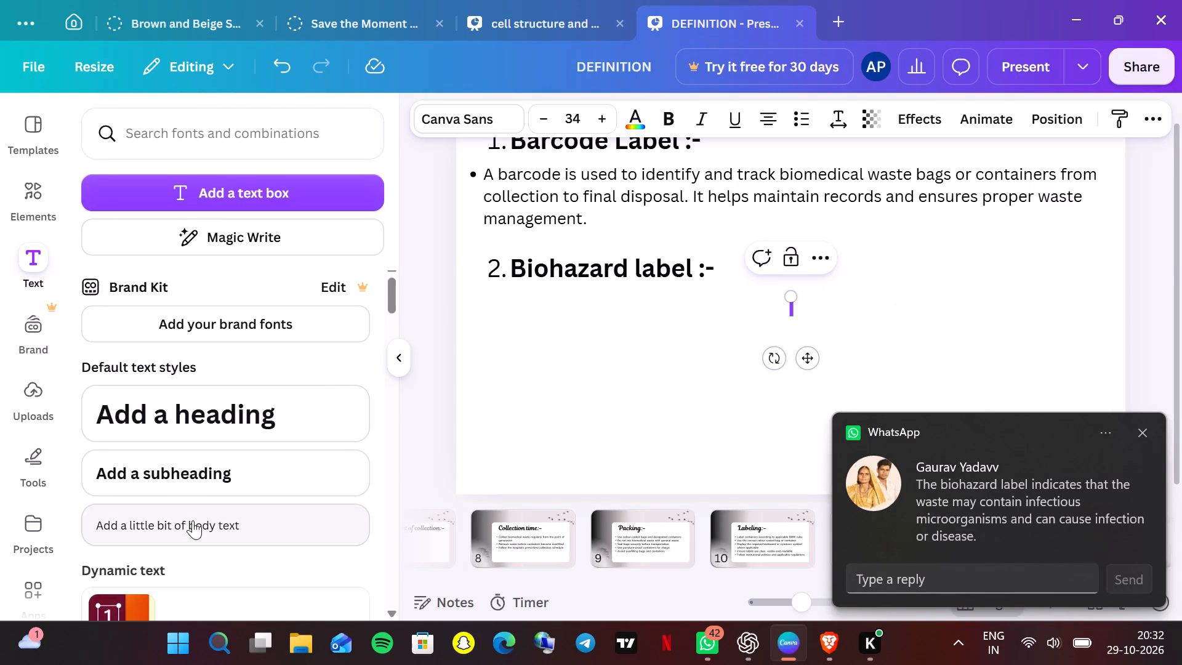
key(shift+asterisk)
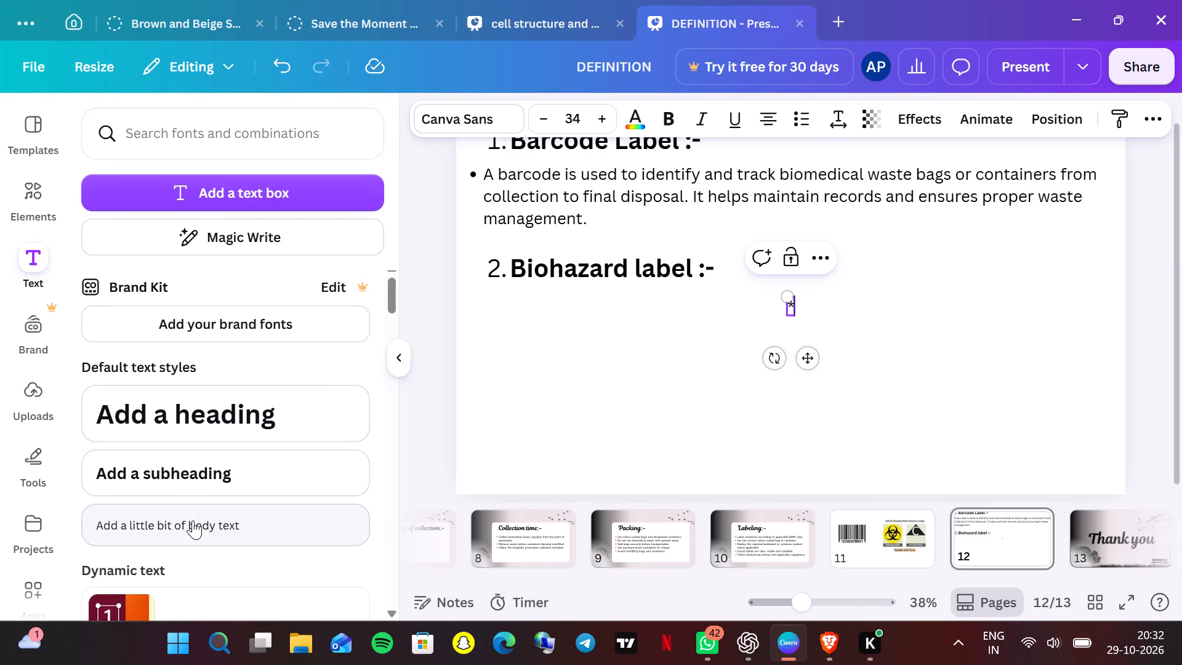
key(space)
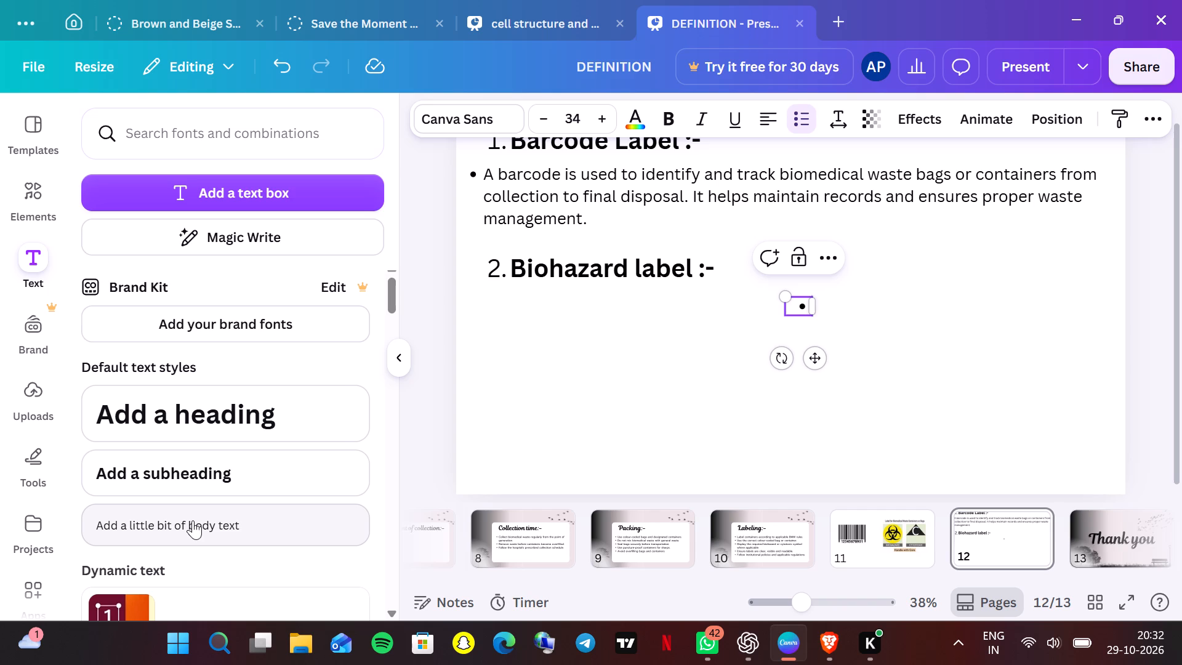
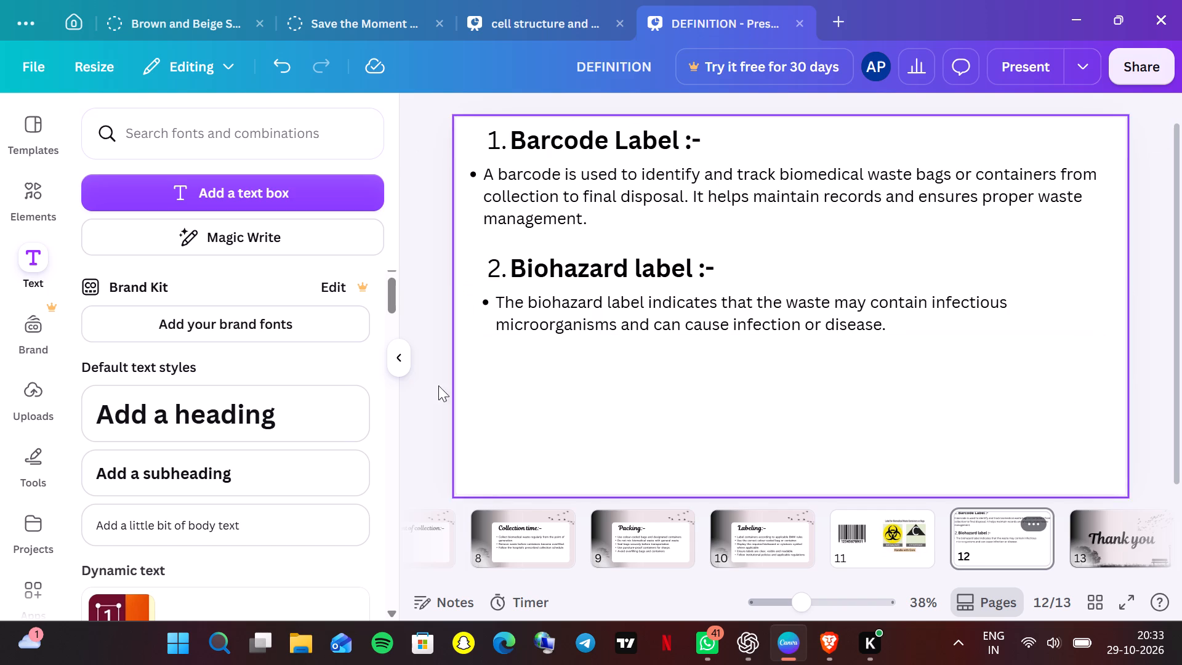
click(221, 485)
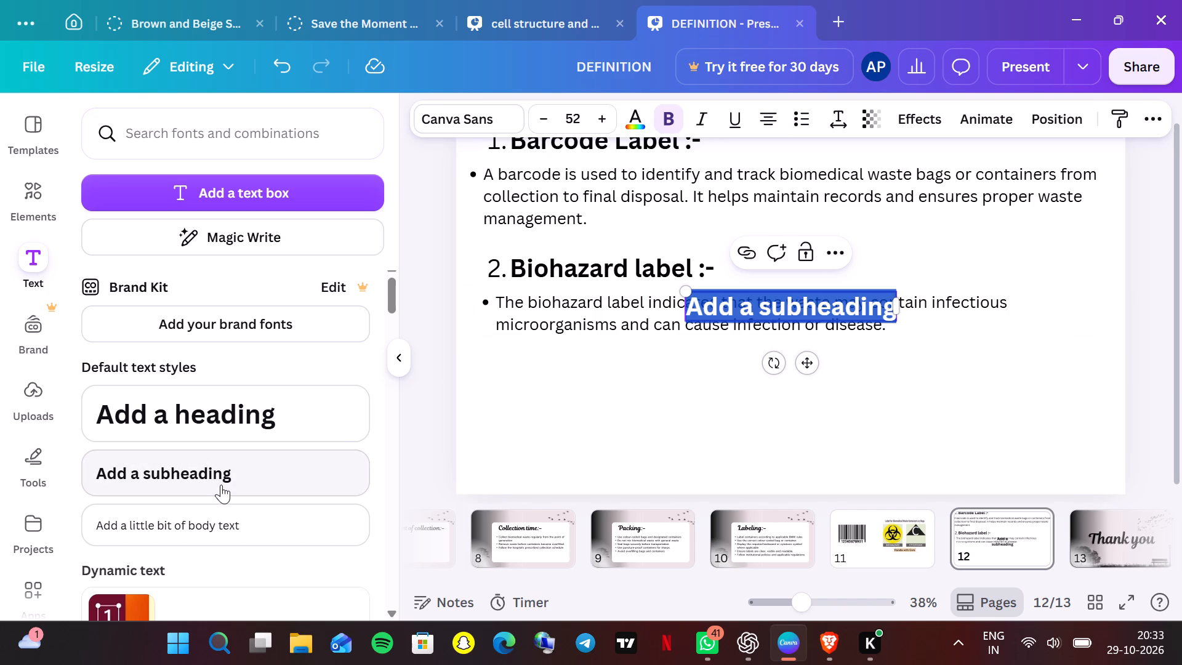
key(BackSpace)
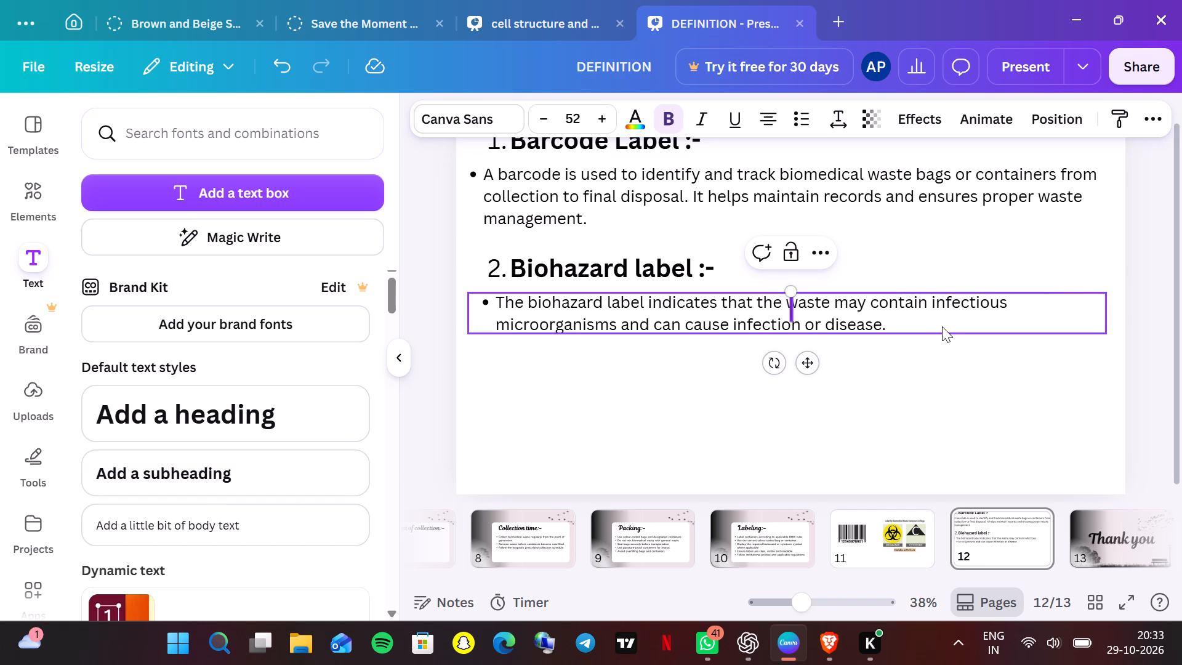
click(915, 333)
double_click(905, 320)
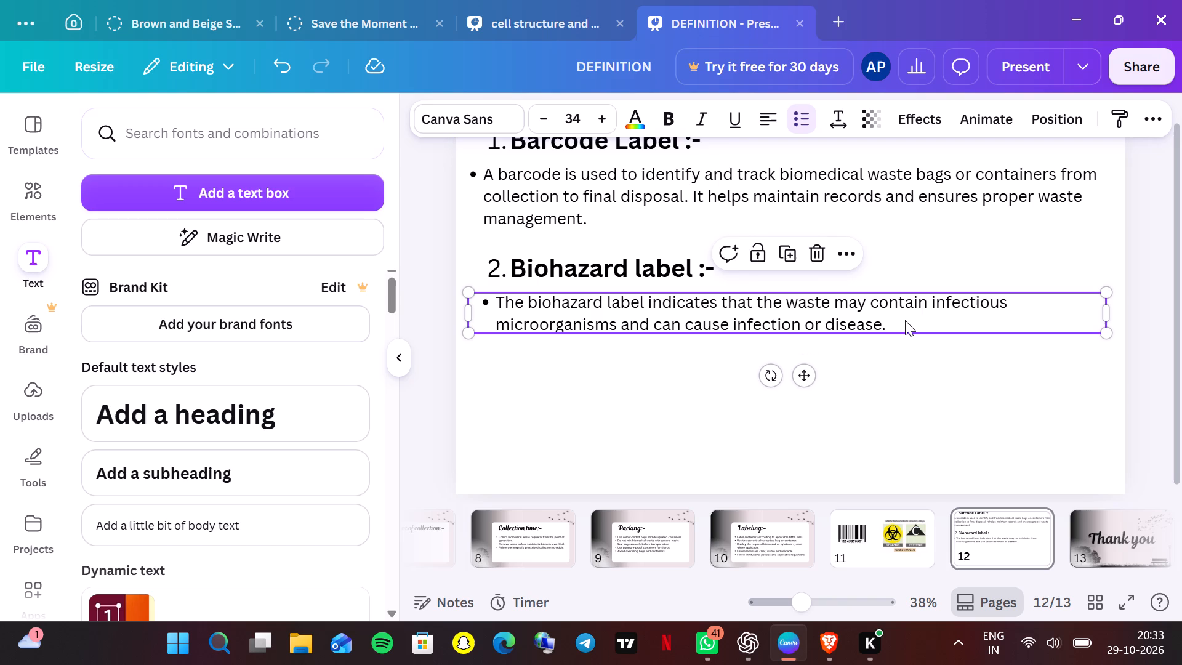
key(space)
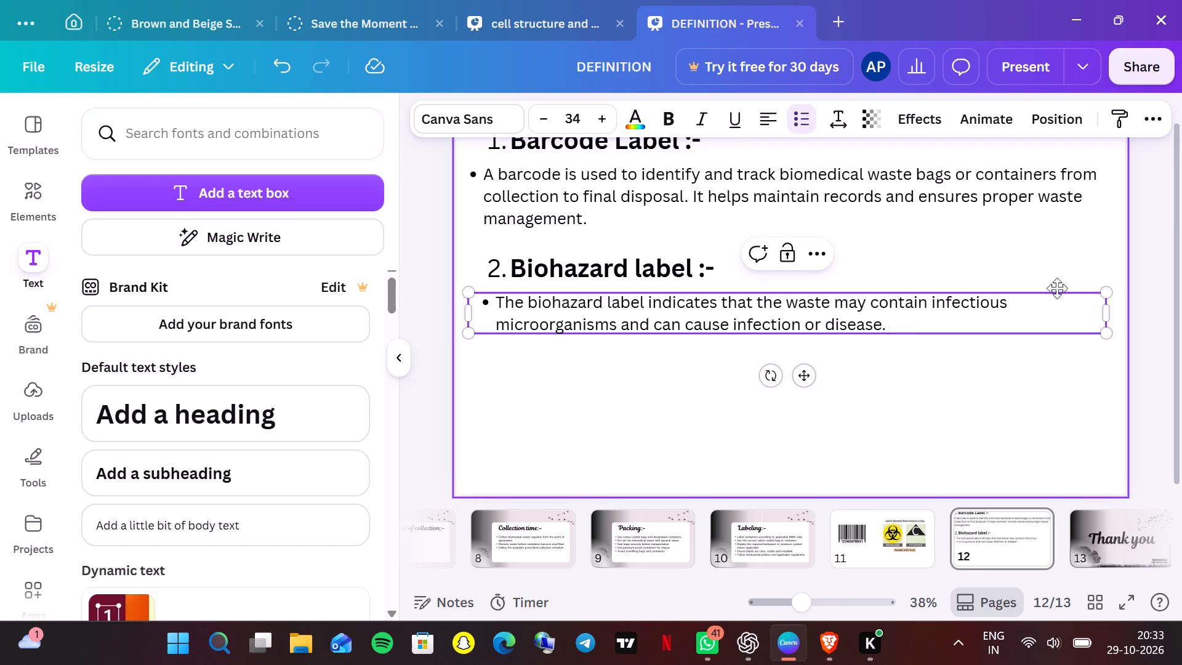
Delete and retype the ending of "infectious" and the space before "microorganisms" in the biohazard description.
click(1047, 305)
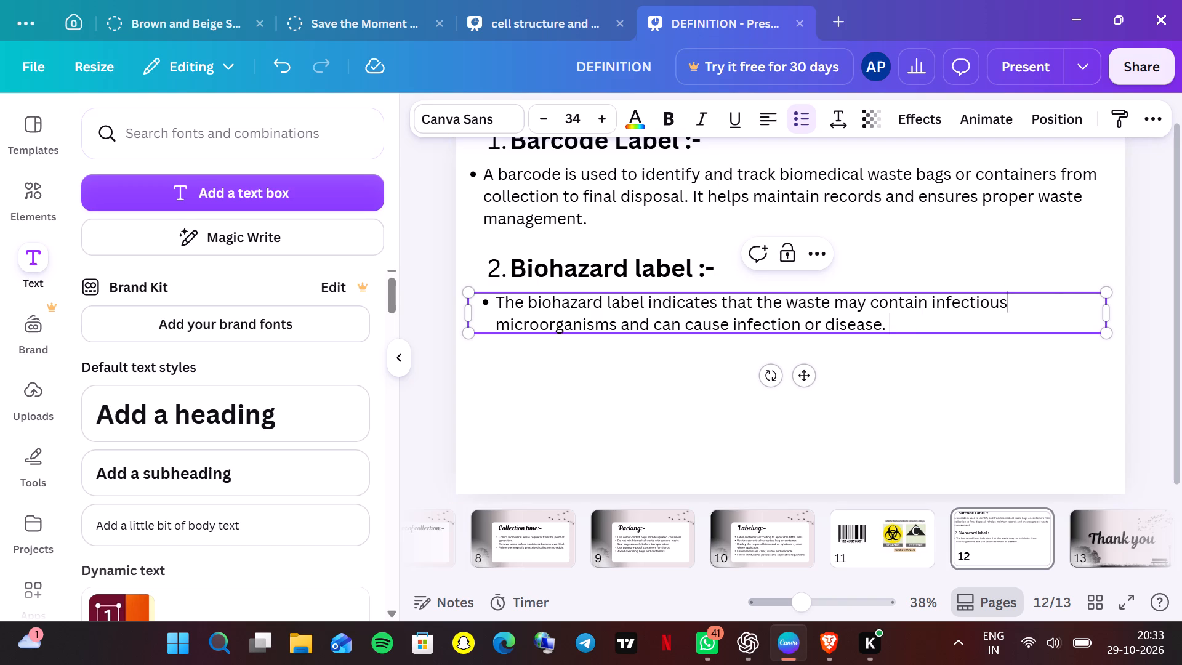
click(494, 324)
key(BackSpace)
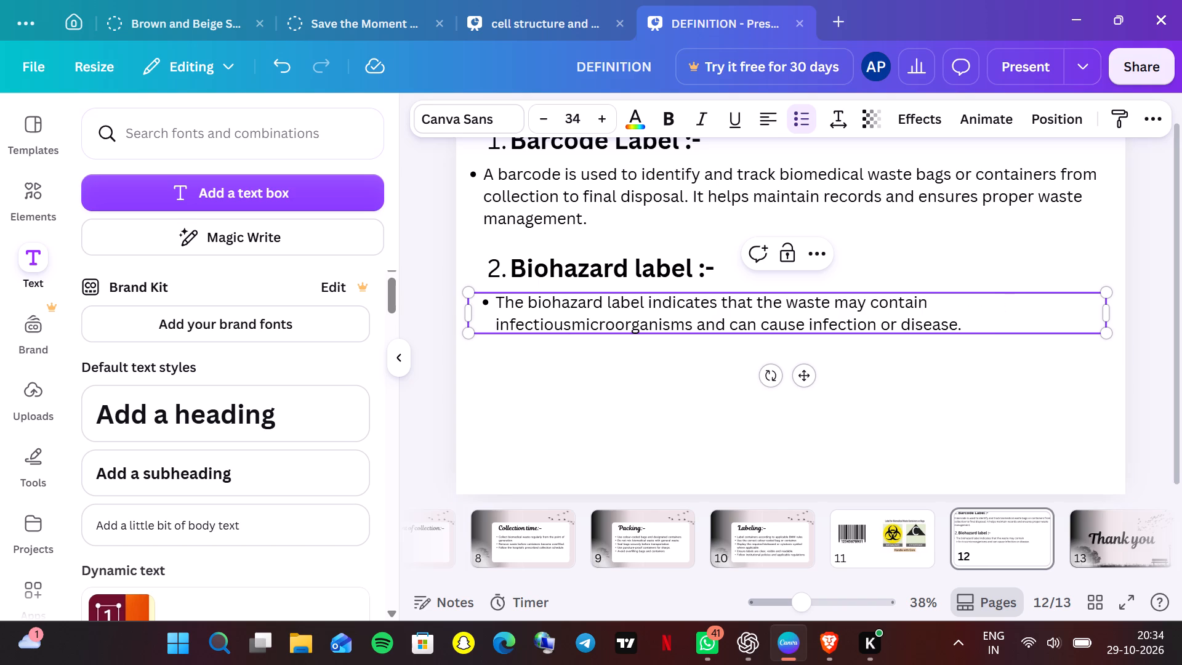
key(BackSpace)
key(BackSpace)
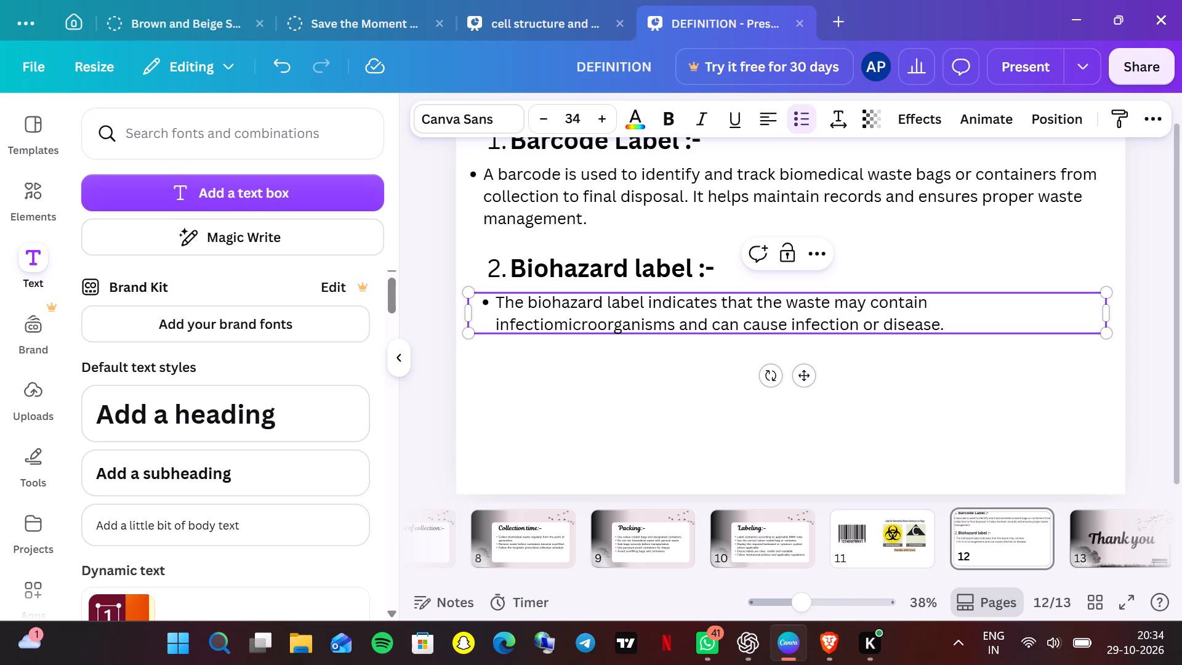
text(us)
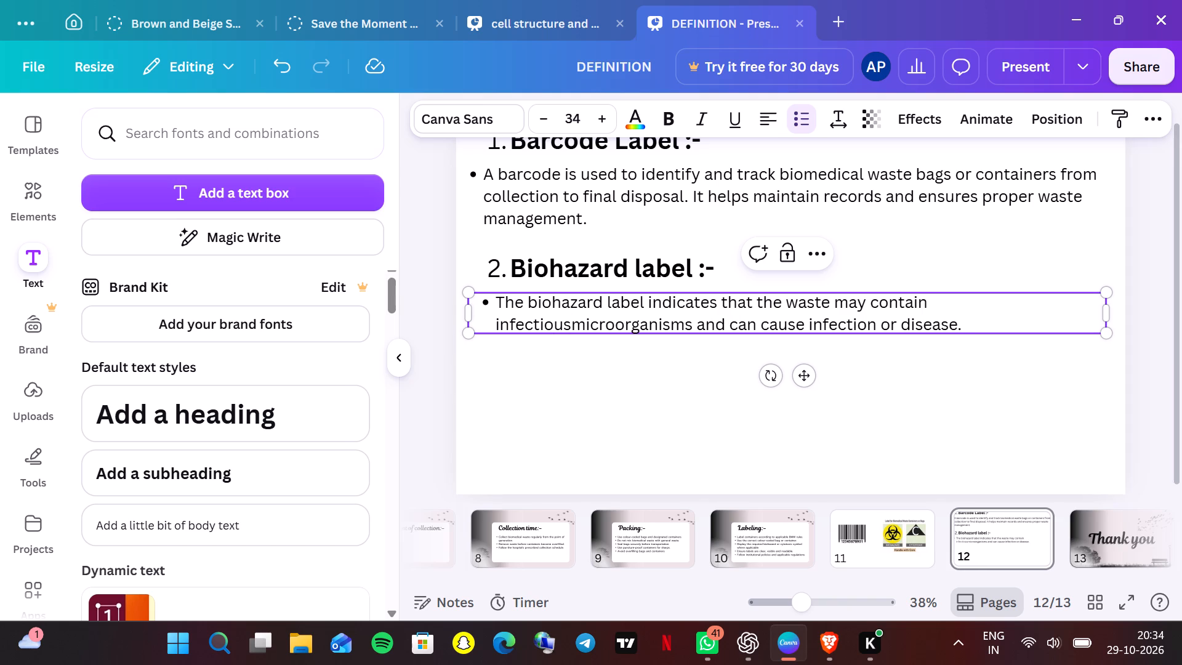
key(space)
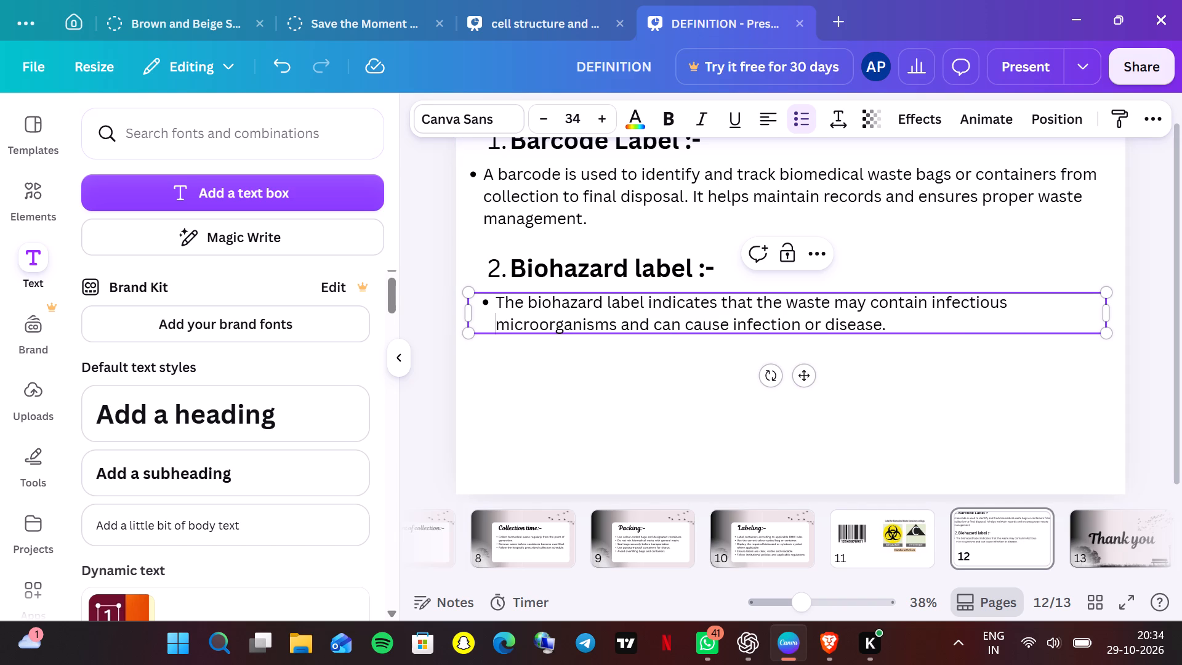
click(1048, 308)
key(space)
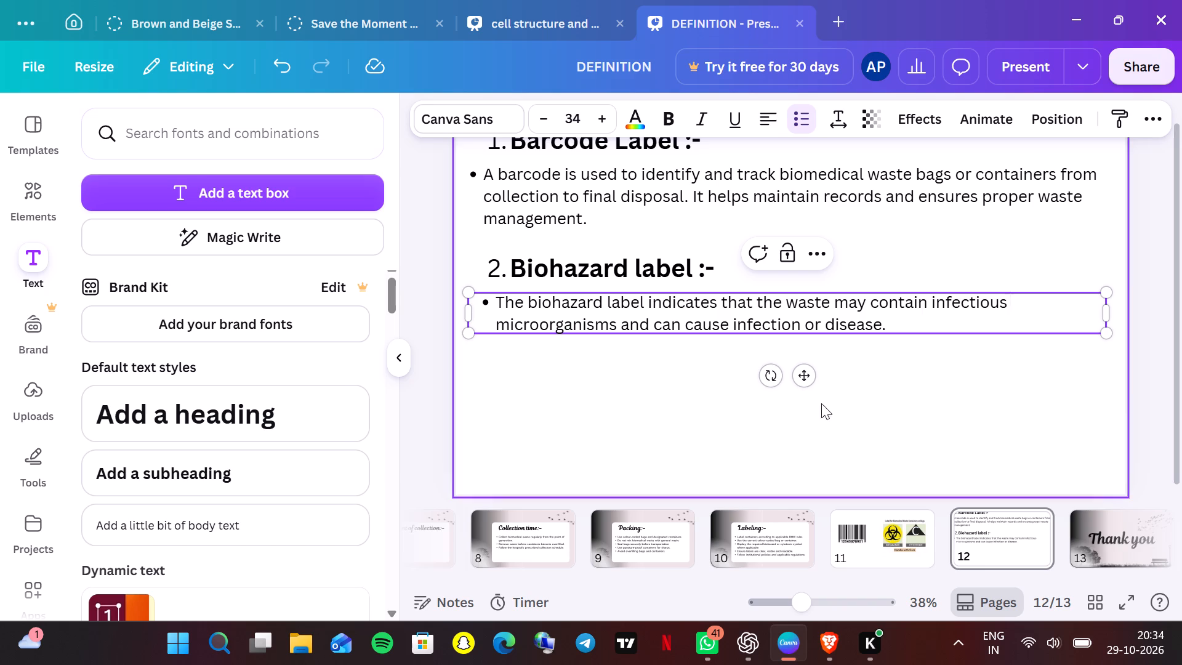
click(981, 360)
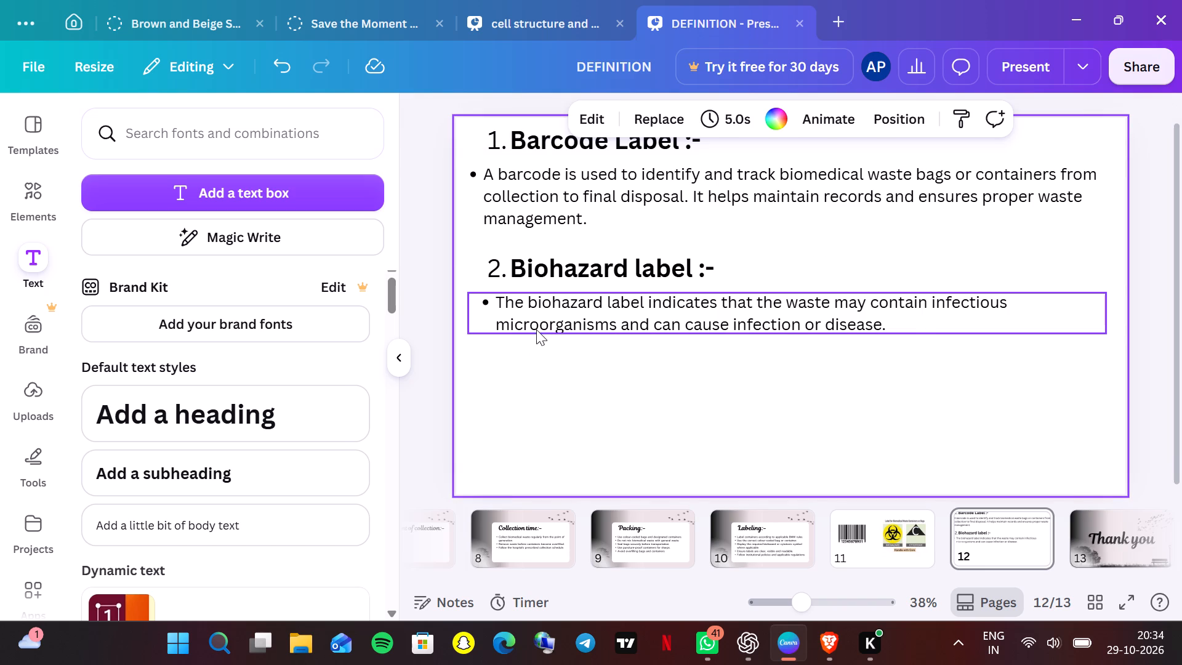
Append the example "ex:- Blood-soaked dressings ," to the end of the bulleted biohazard description.
click(908, 316)
double_click(902, 318)
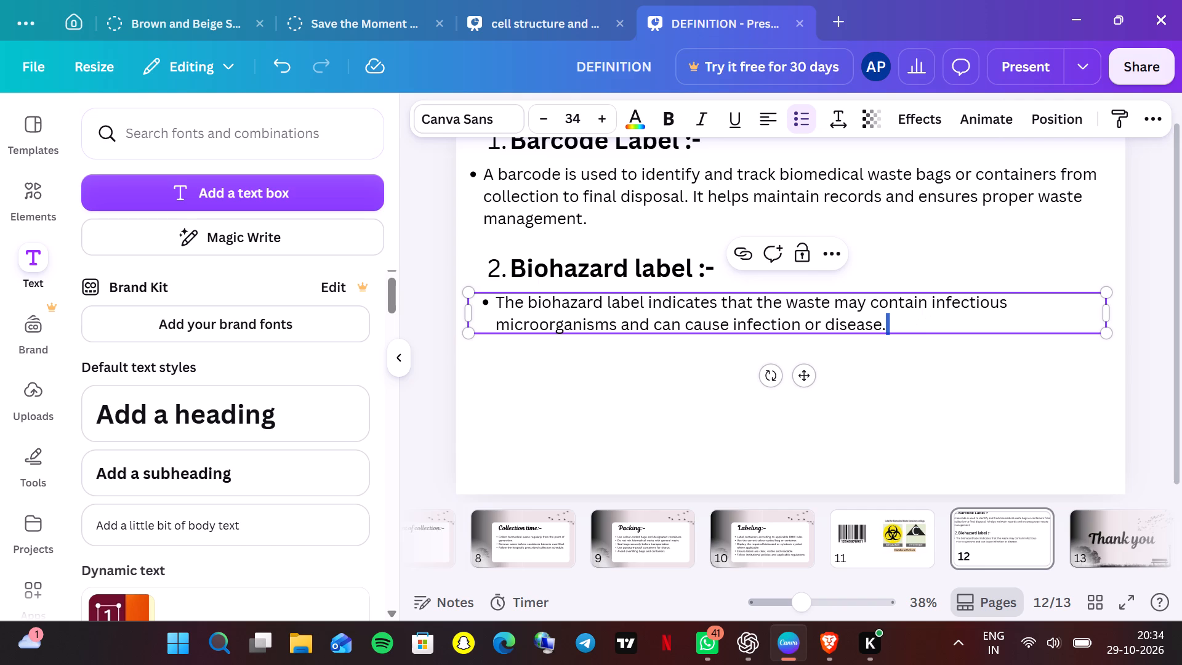
key(space)
text(ex)
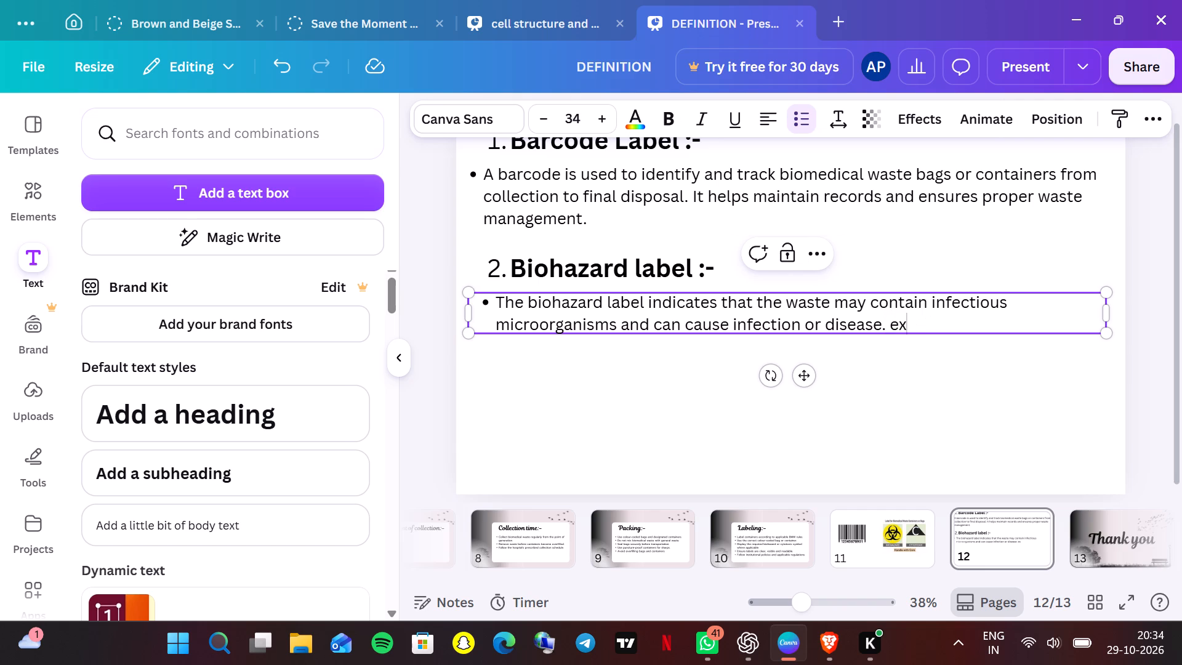
key(shift+colon)
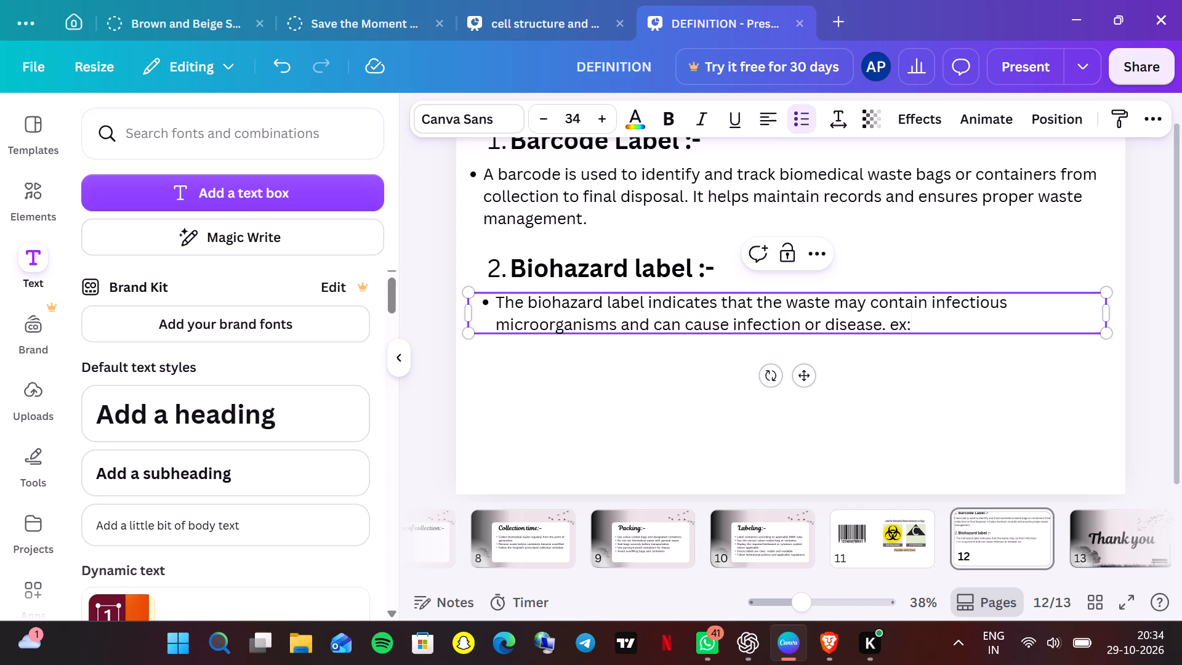
text(-m)
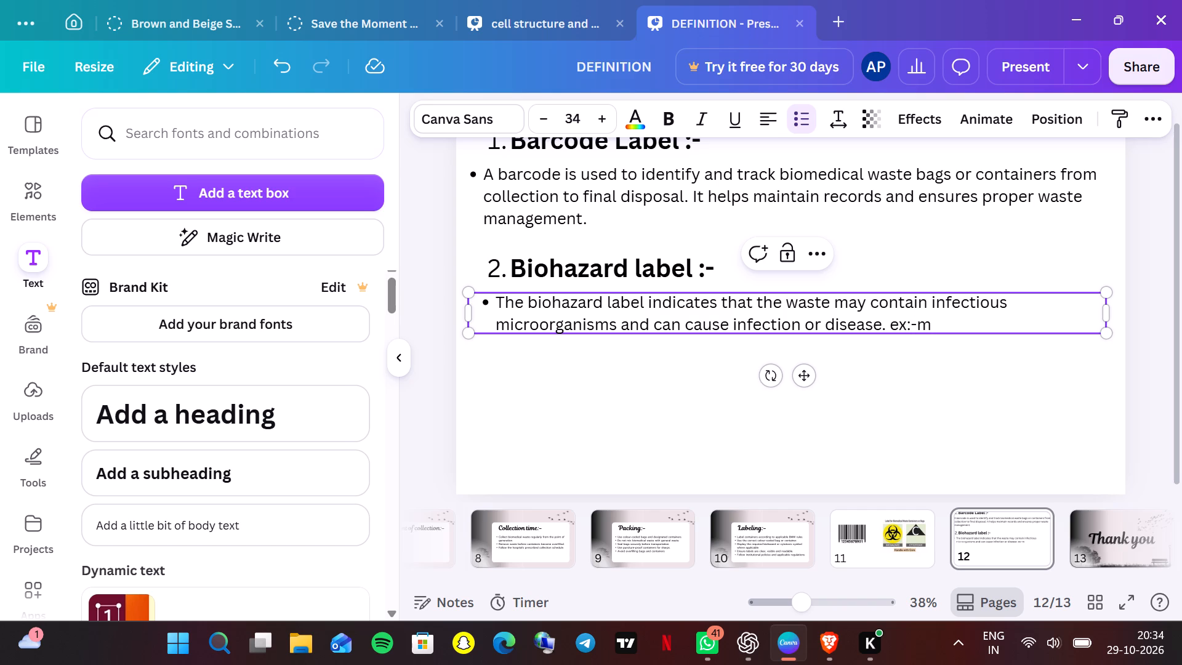
key(BackSpace)
key(space)
key(b)
text(lood)
key(space)
key(BackSpace)
key(minus)
text(so)
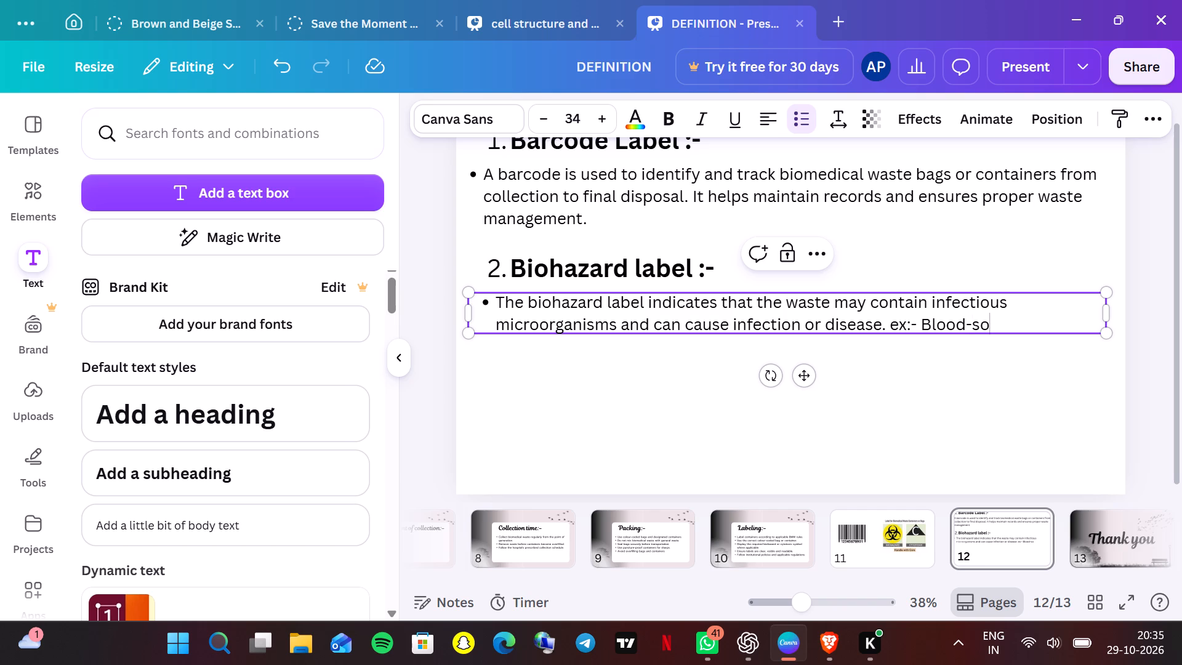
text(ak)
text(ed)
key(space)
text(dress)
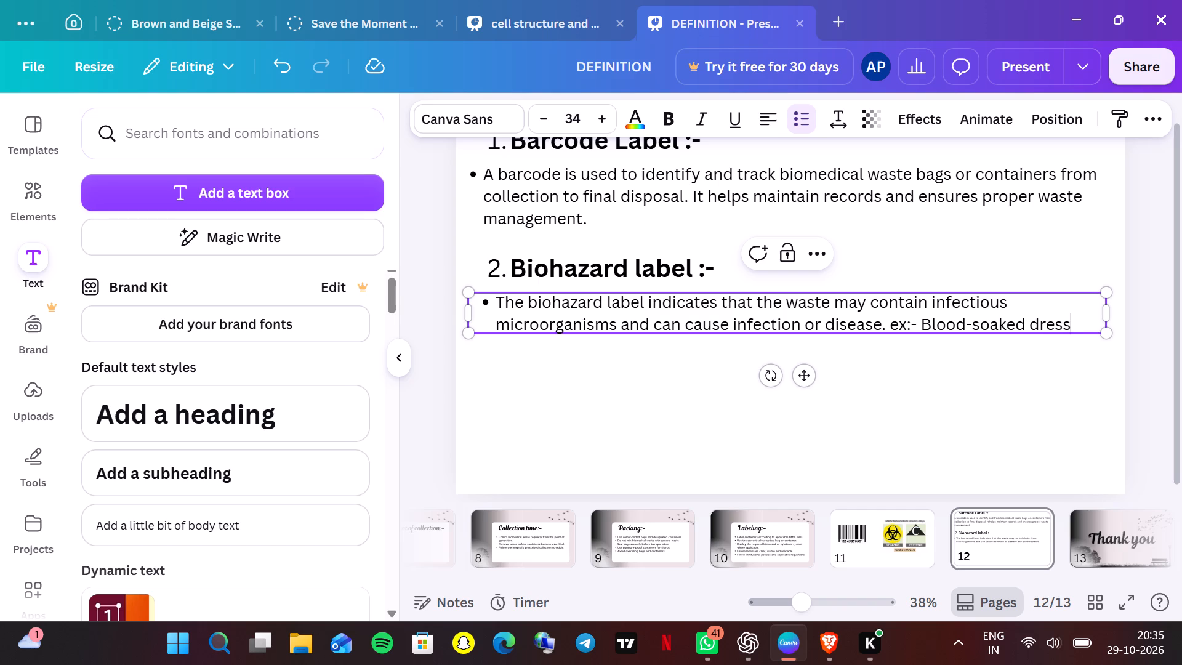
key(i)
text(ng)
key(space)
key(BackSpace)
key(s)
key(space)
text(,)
Add a space after the example "Blood-soaked dressings ," at the end of the bulleted biohazard description.
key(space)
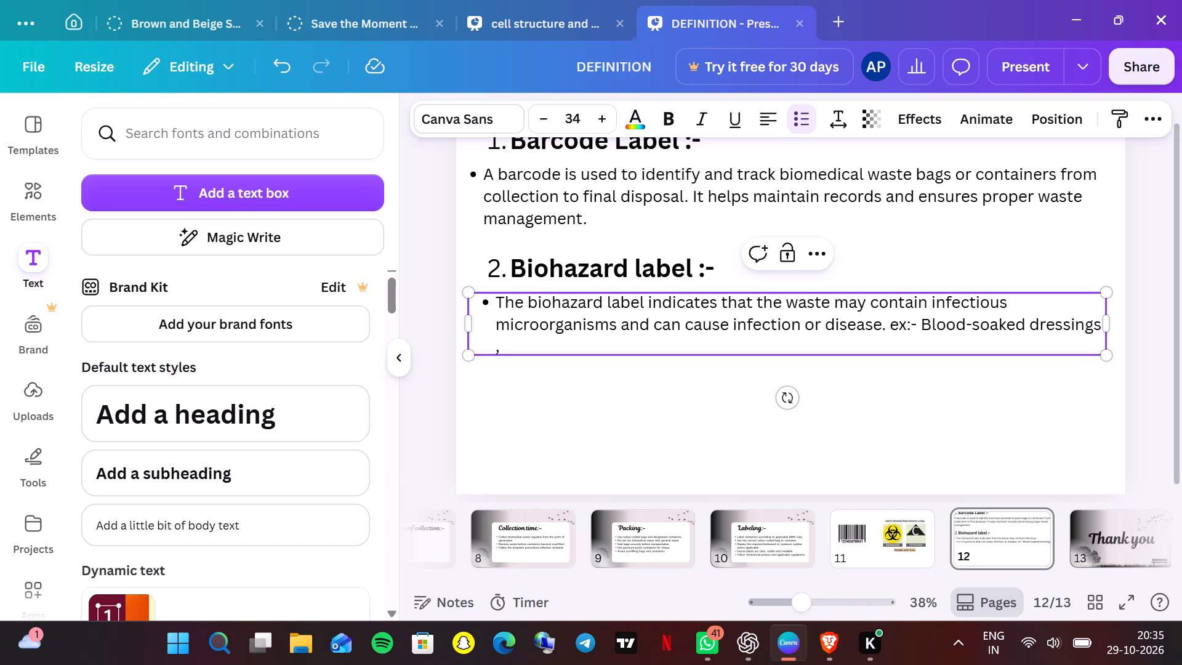
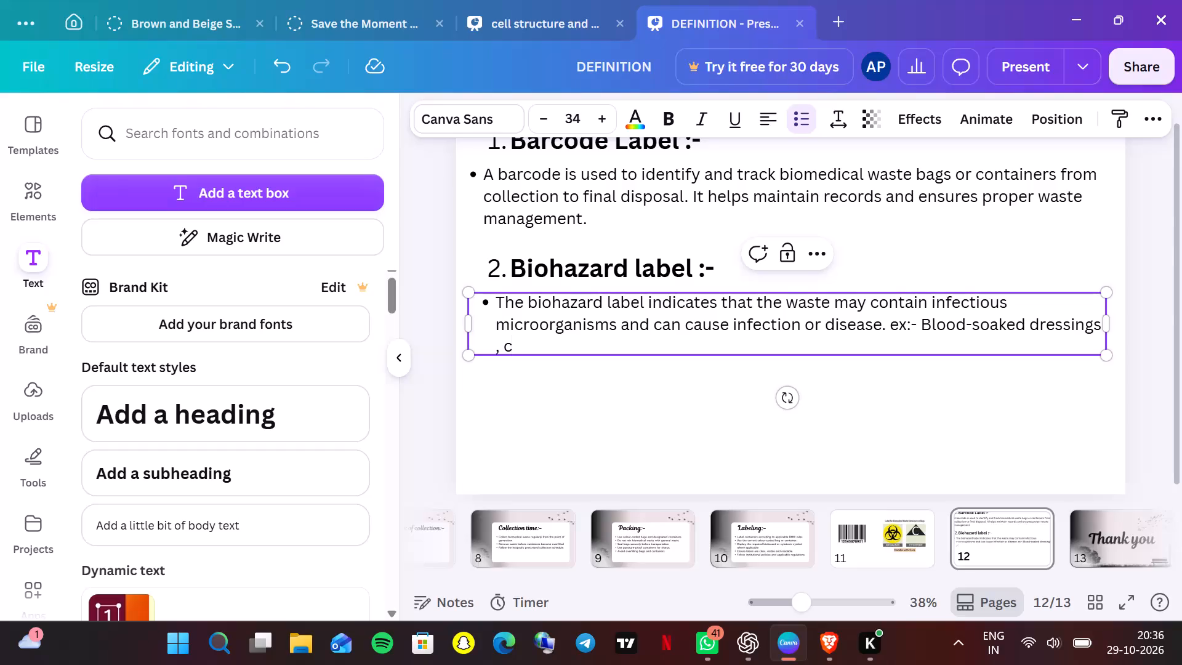
Continue the example list at the end of the biohazard description so the second example reads "contaminated materials".
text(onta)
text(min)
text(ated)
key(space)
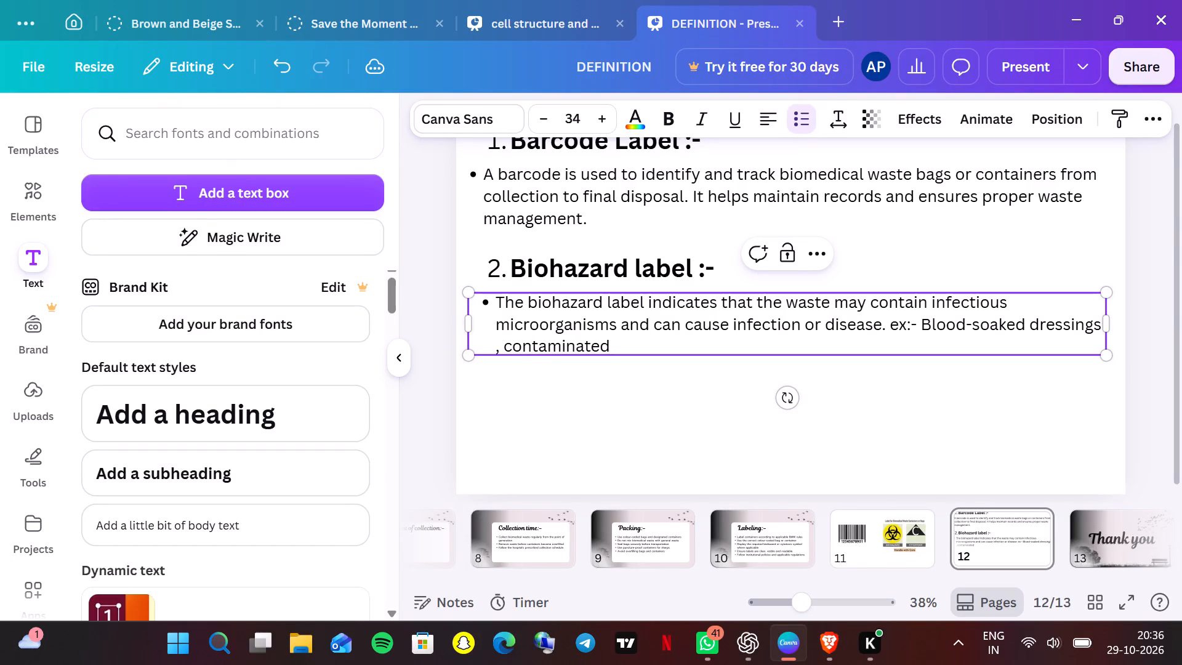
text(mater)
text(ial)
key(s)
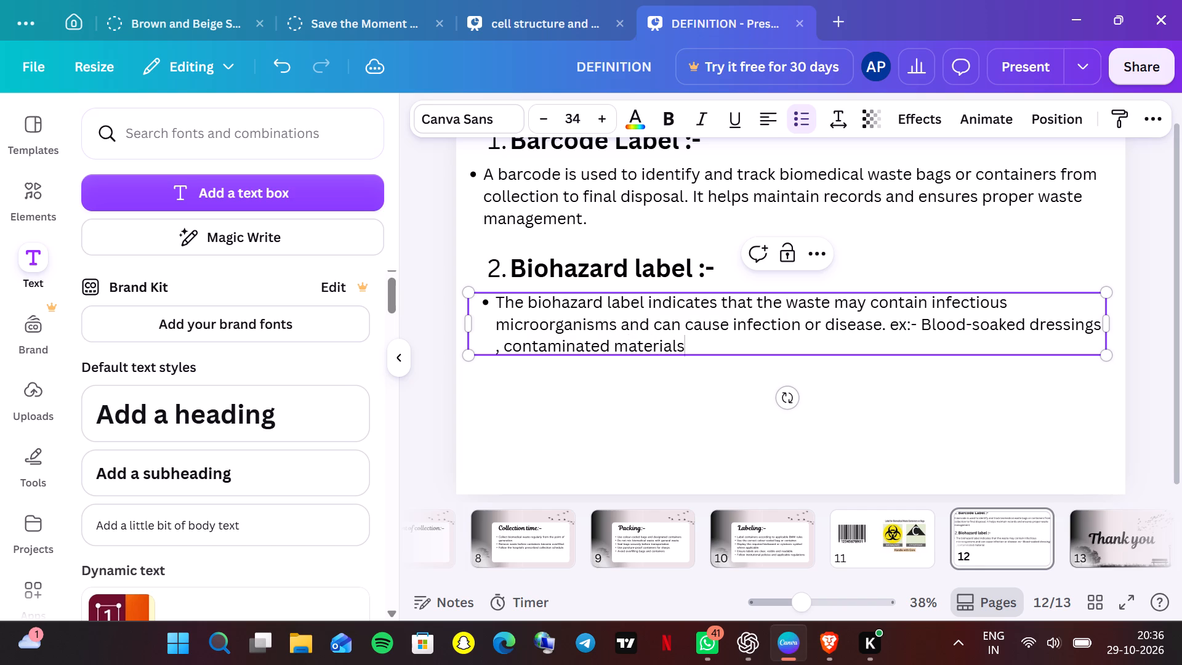
Append "and infectious laboratory waste ." to the end of the bulleted biohazard description.
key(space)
text(and)
key(space)
text(inf)
text(ec)
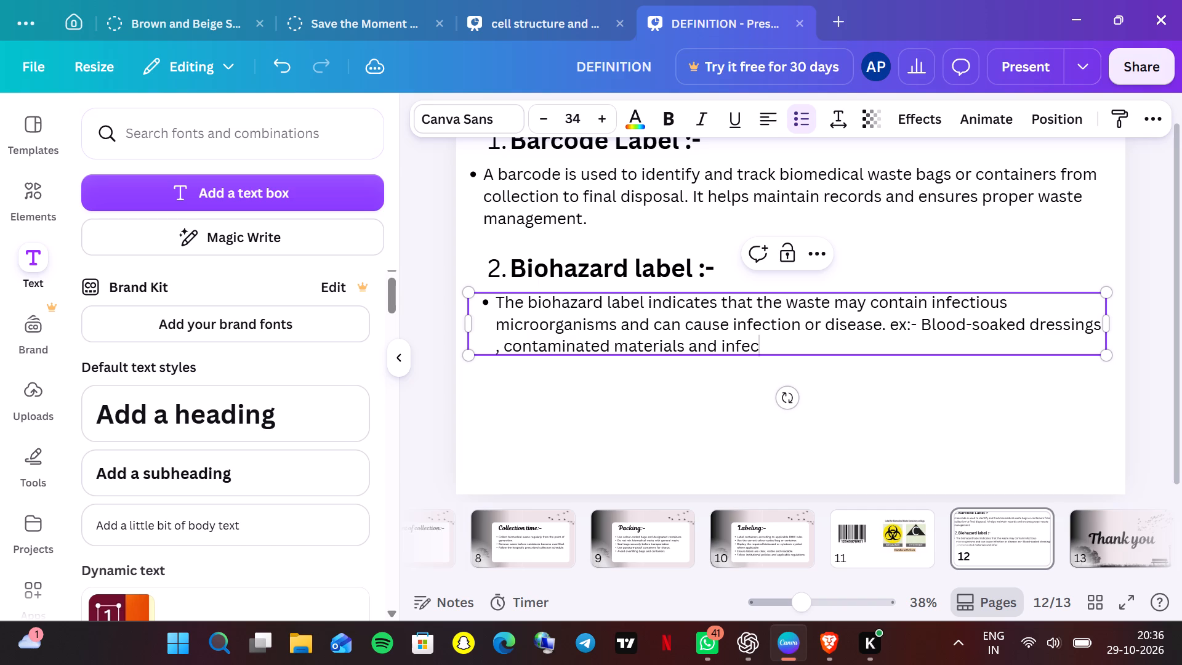
key(t)
text(io)
text(us)
key(space)
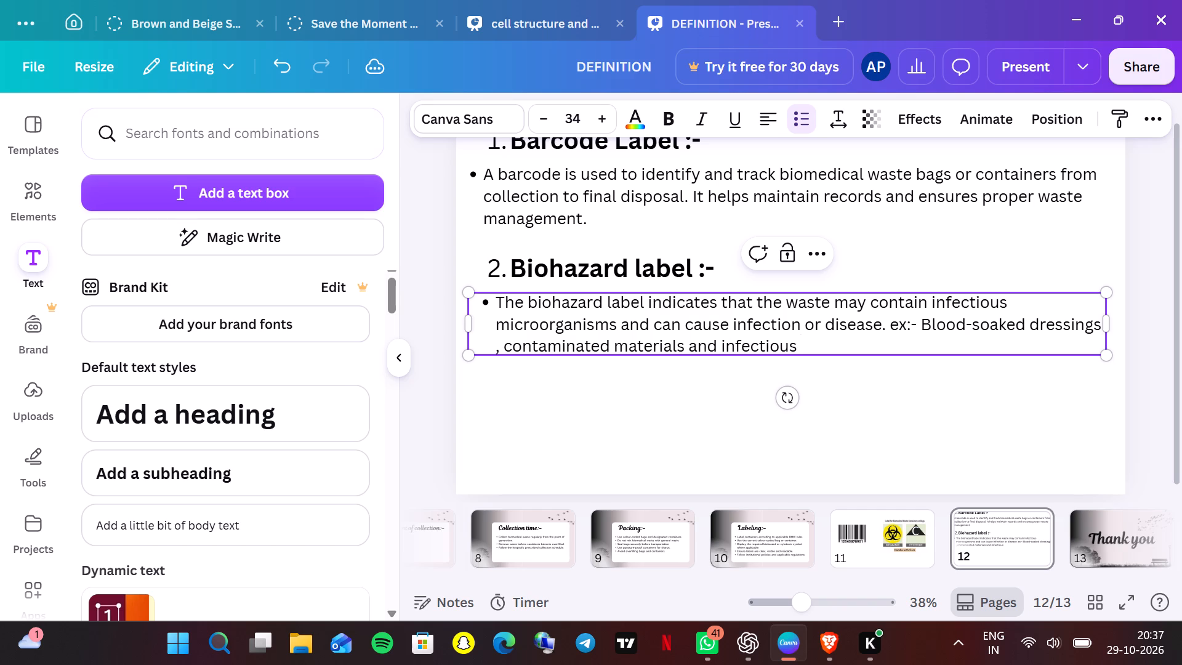
key(l)
key(a)
key(b)
key(o)
text(ra)
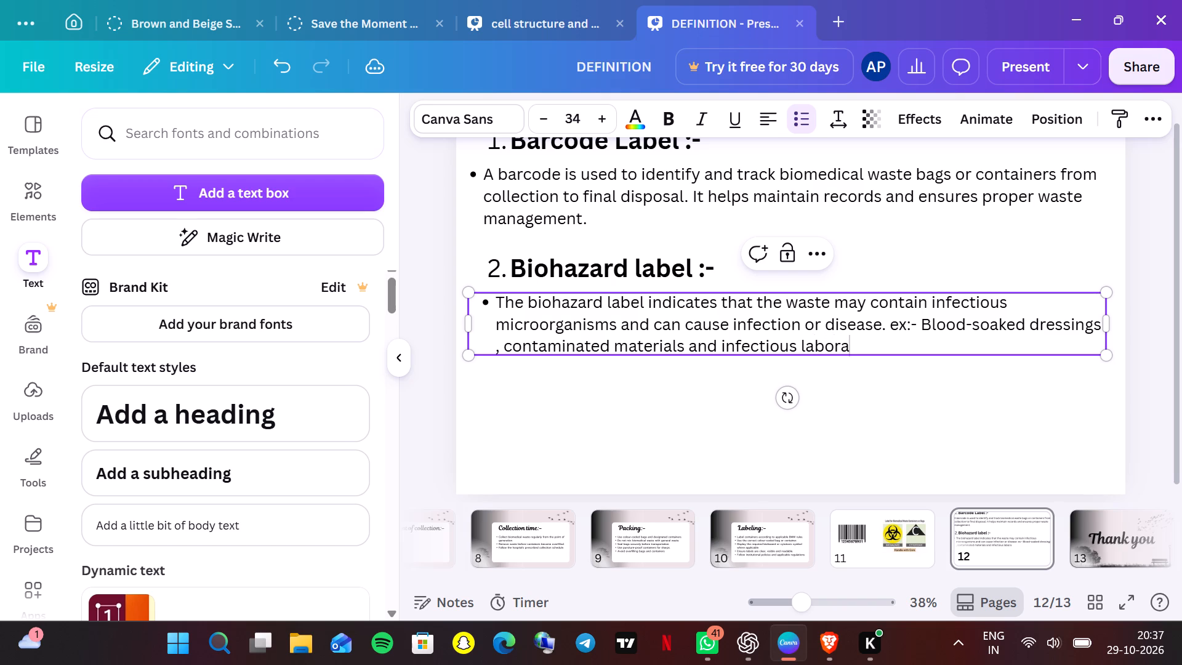
key(t)
text(ory)
key(space)
text(waste)
key(space)
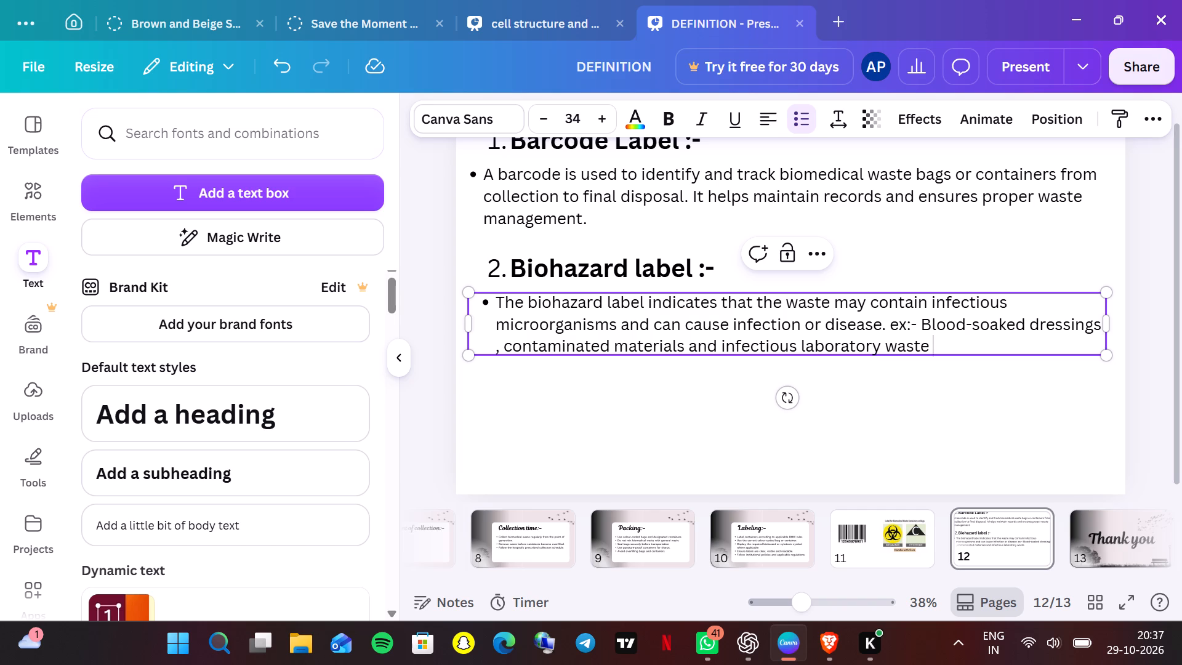
key(period)
click(967, 382)
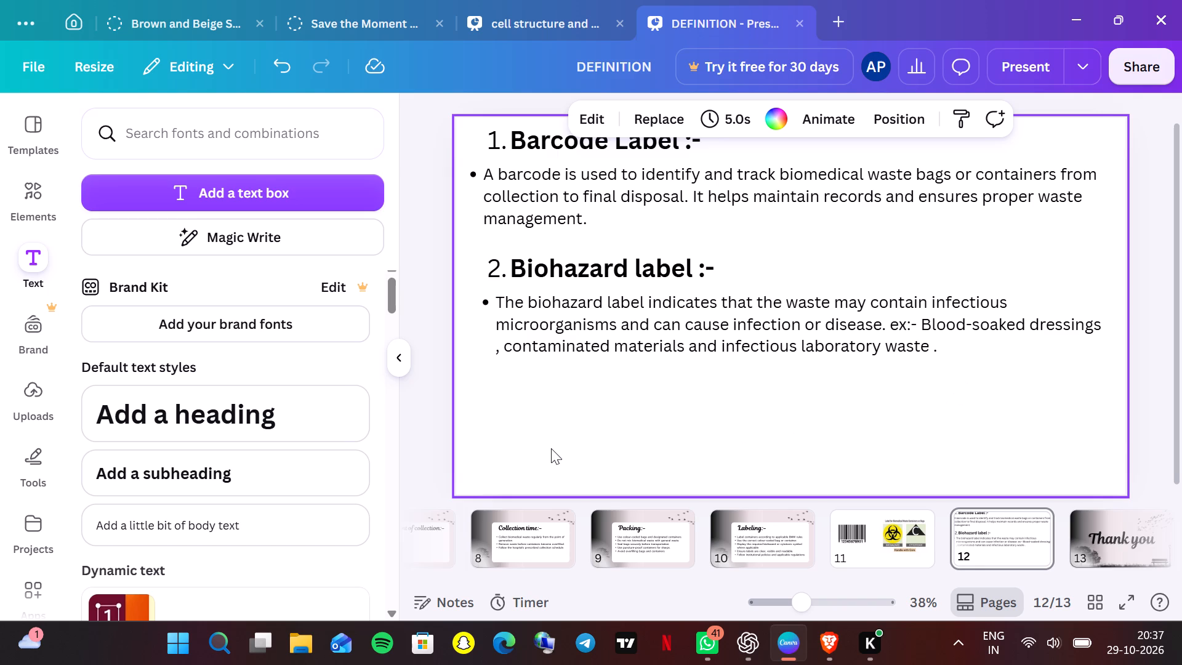
Add a new subheading on page 12 and replace its placeholder text with the list number "3.".
click(241, 456)
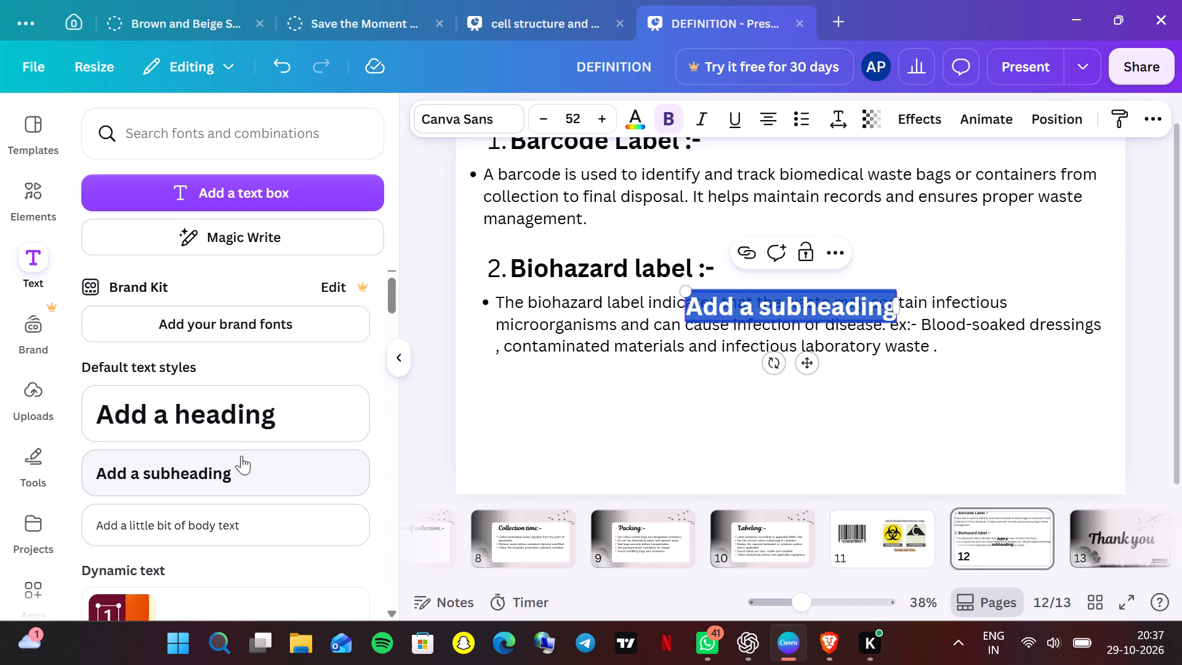
key(BackSpace)
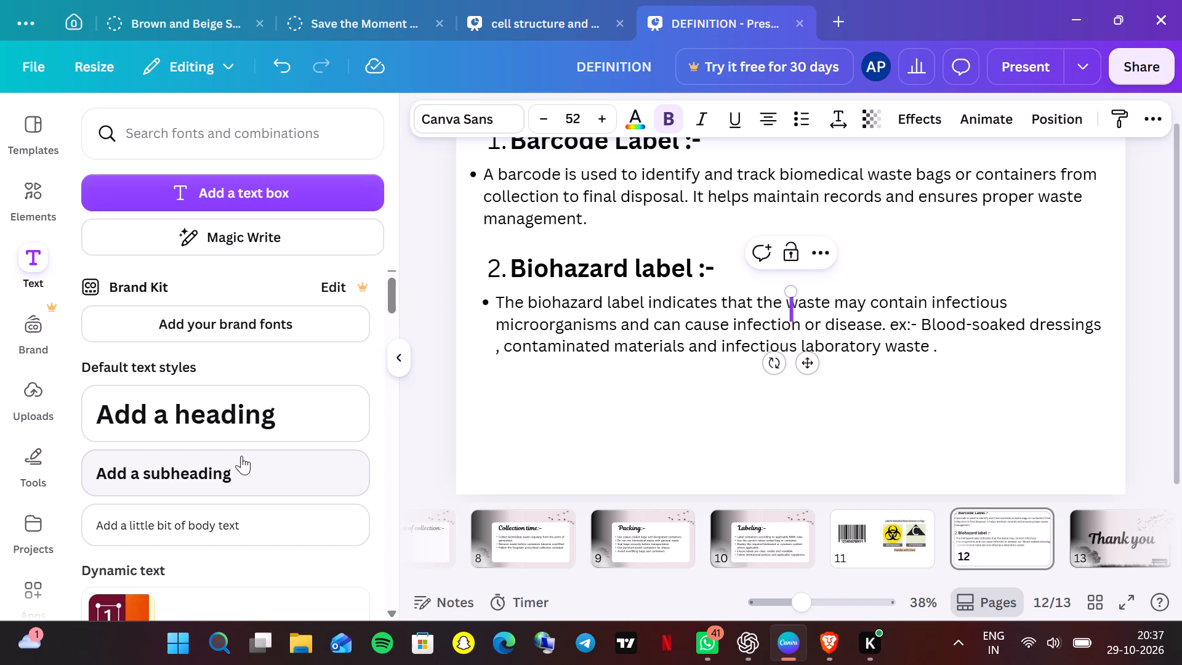
key(3)
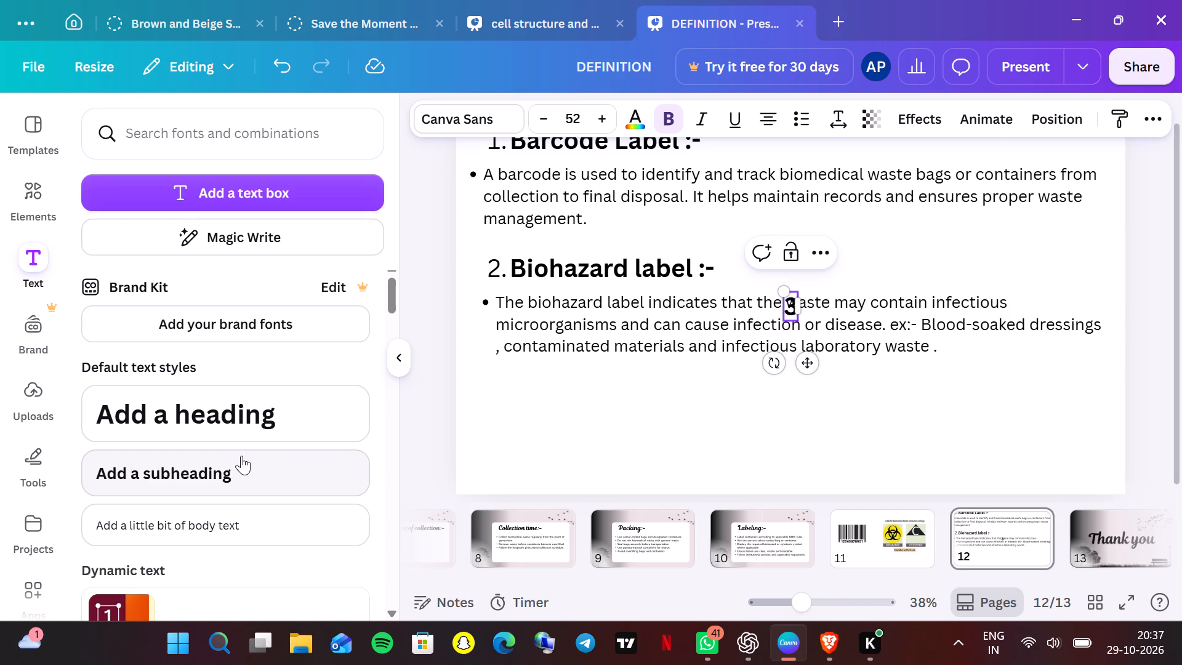
key(period)
key(space)
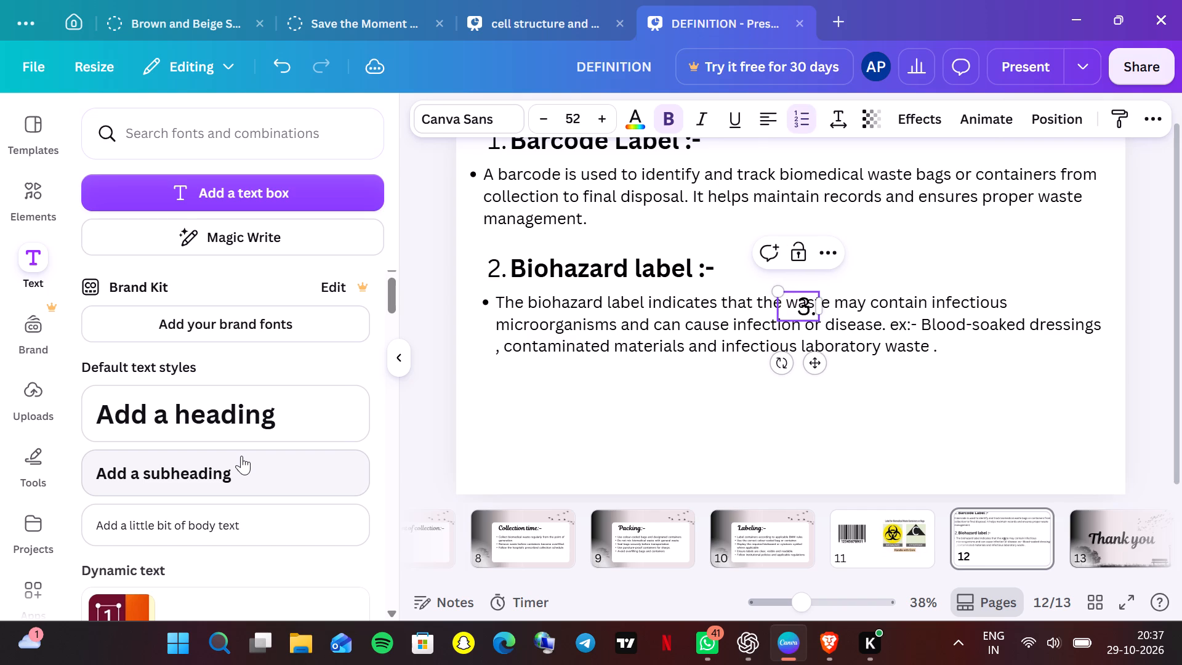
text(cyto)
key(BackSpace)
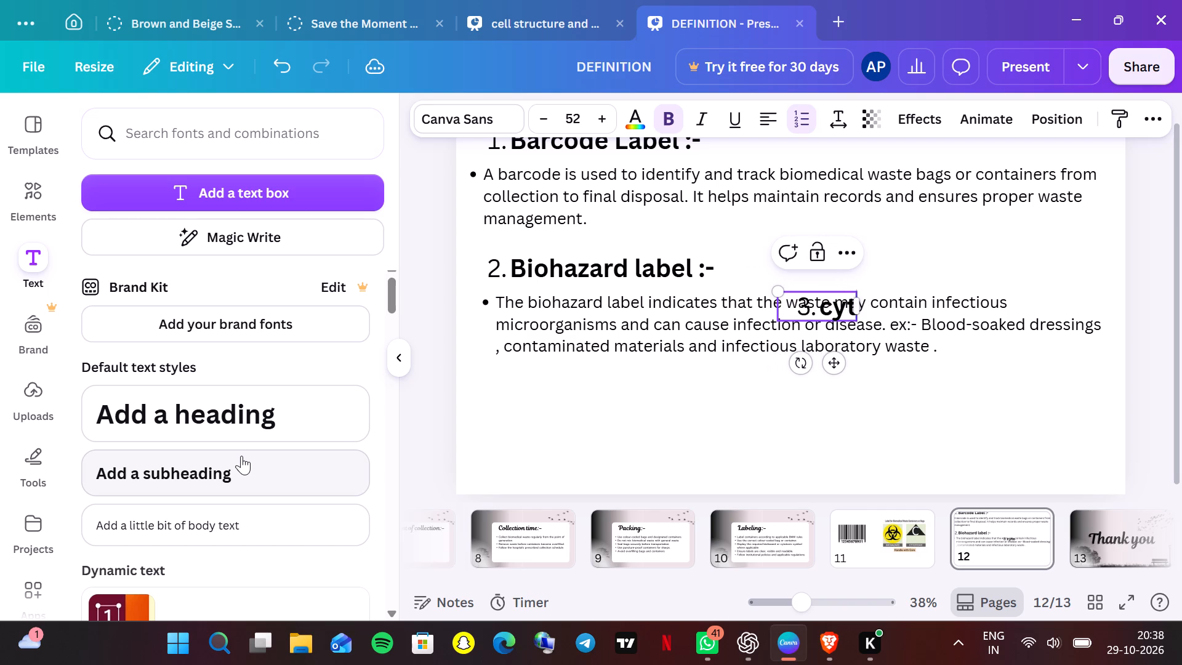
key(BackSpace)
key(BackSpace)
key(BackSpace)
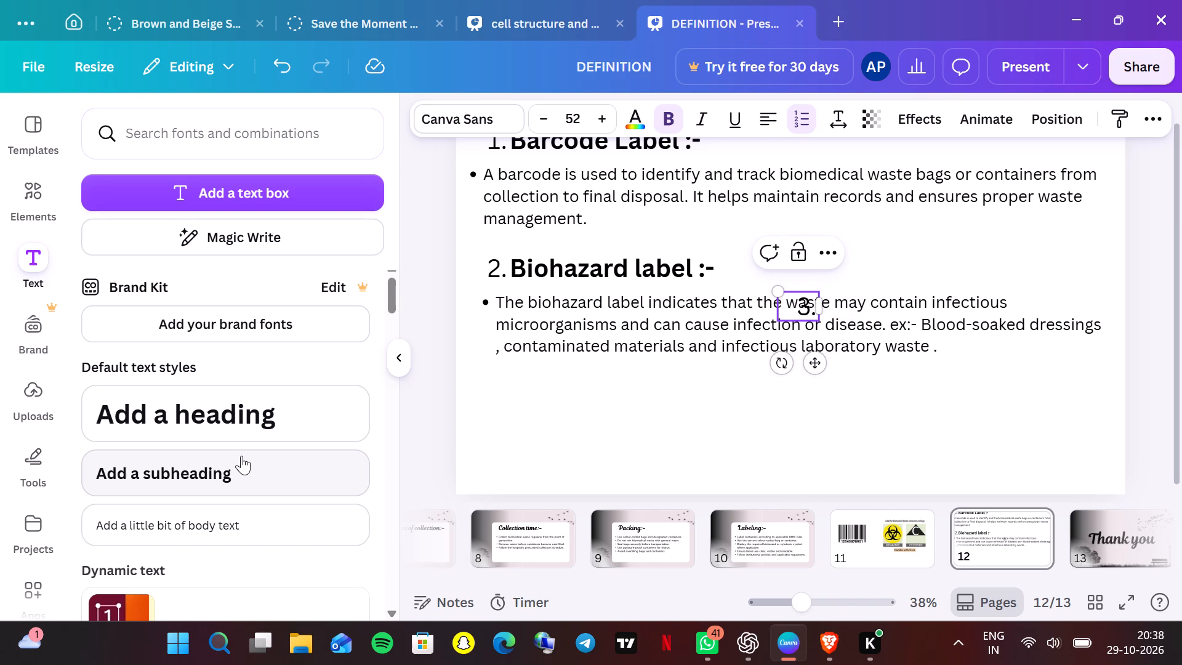
Enter "Cytotoxic Label :-" as the text of the subheading numbered 3.
key(c)
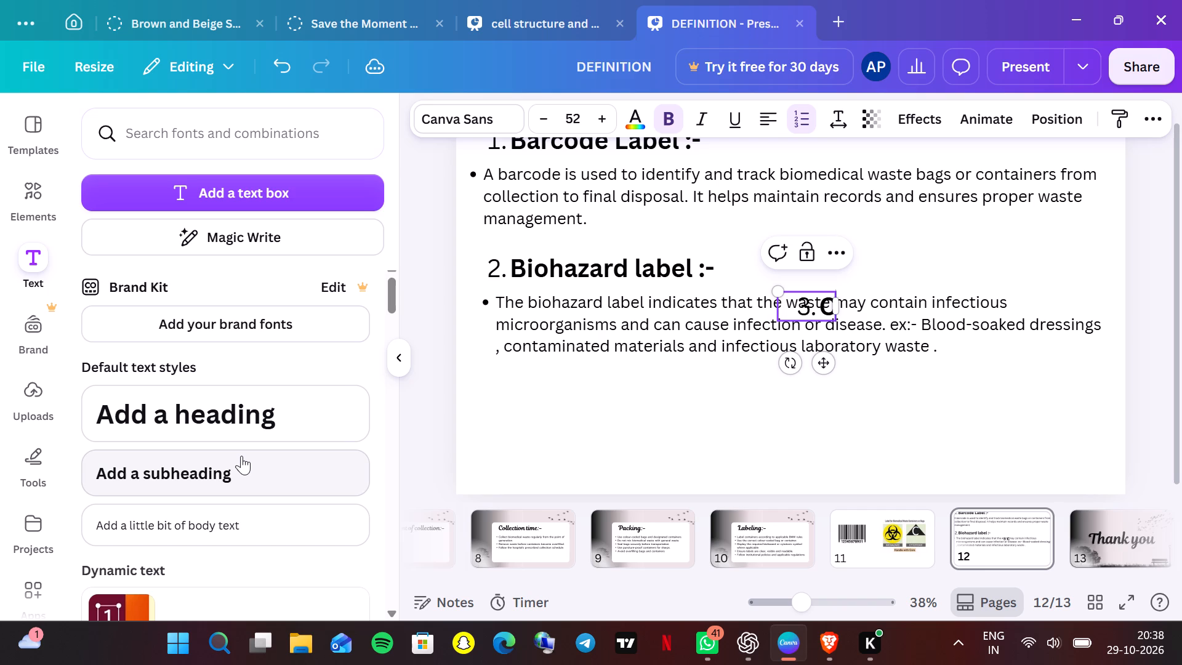
text(yto)
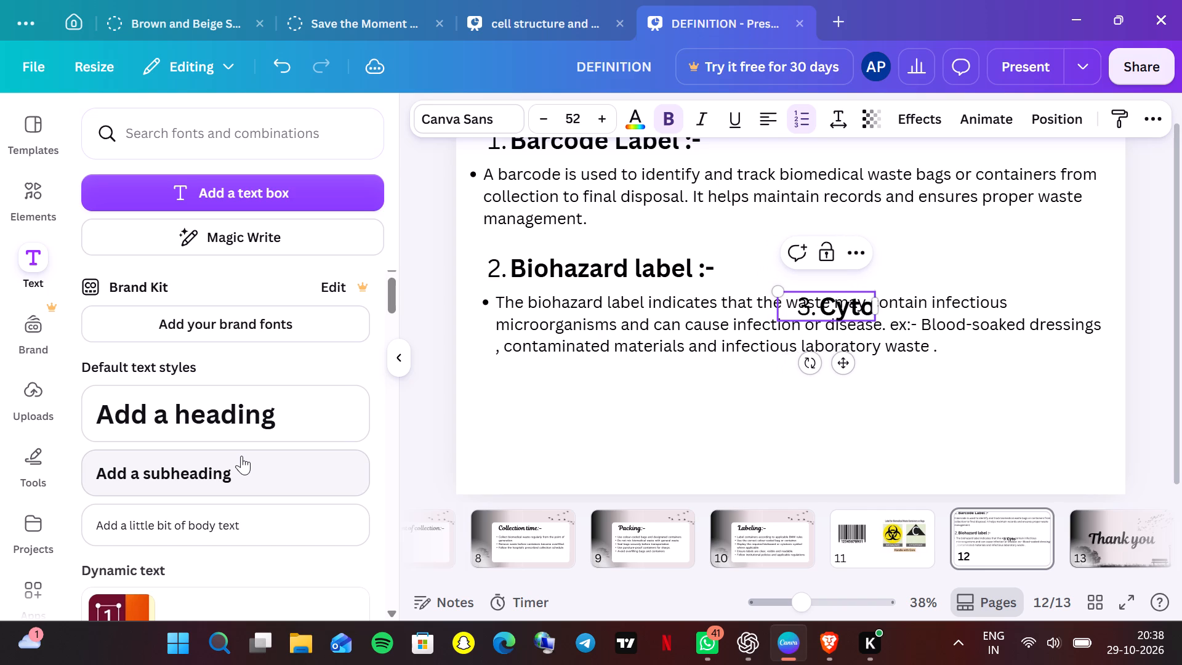
text(tox)
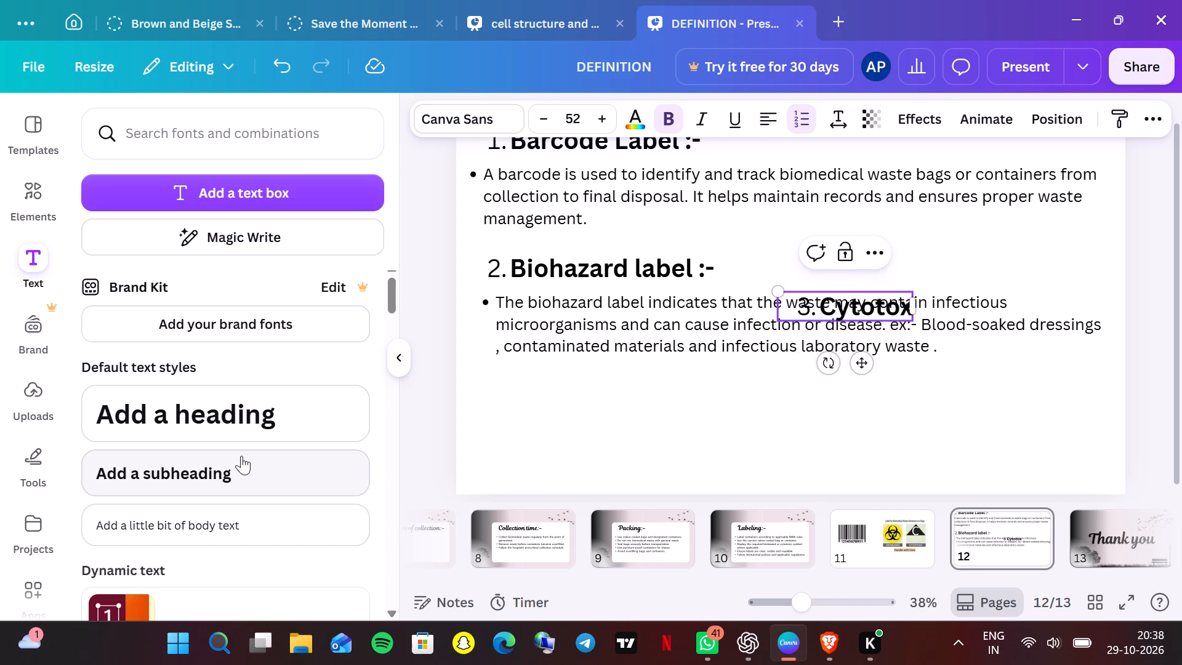
key(i)
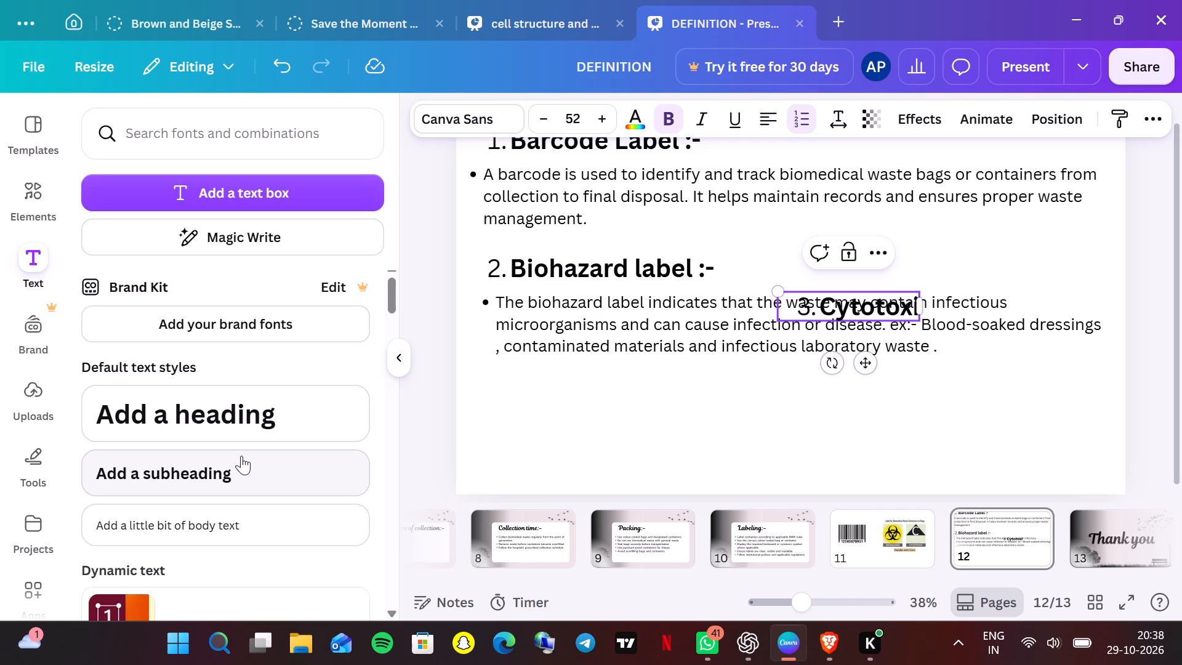
text(c)
key(space)
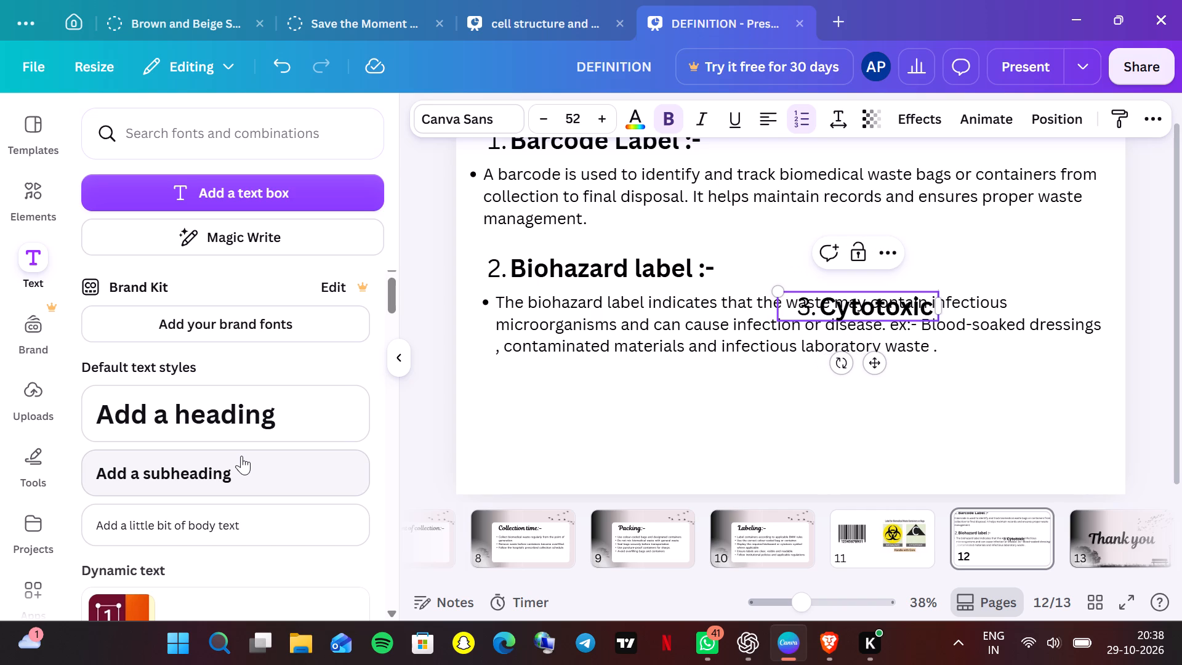
key(l)
text(ABE)
key(BackSpace)
key(BackSpace)
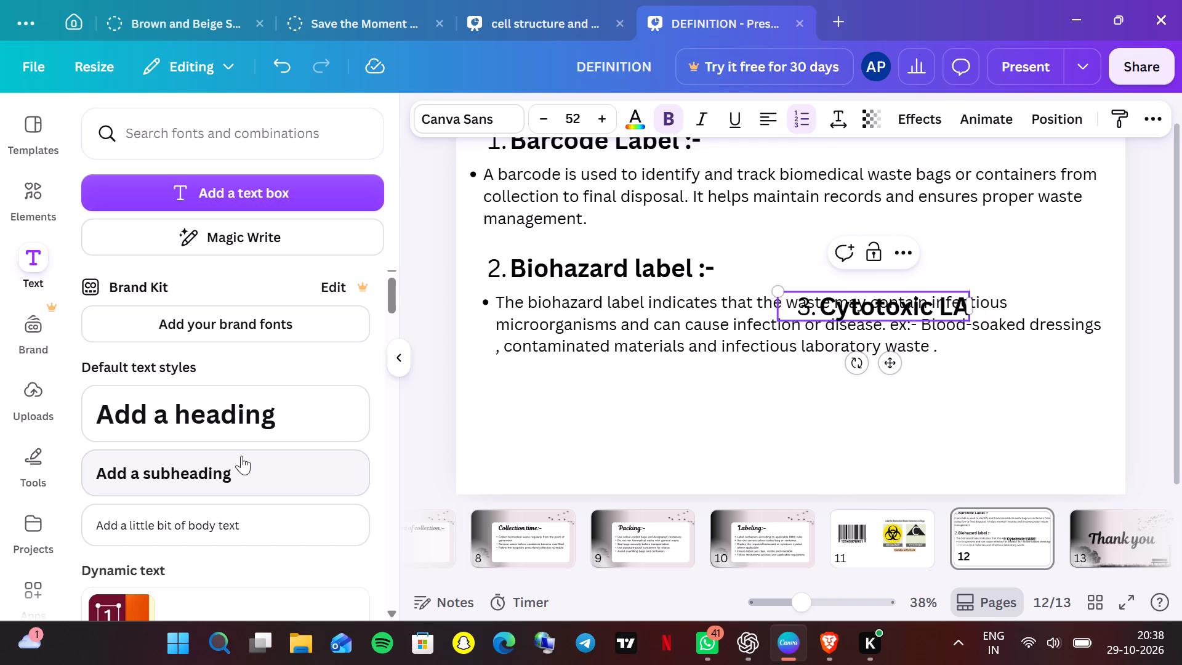
key(BackSpace)
text(abe)
text(l)
key(space)
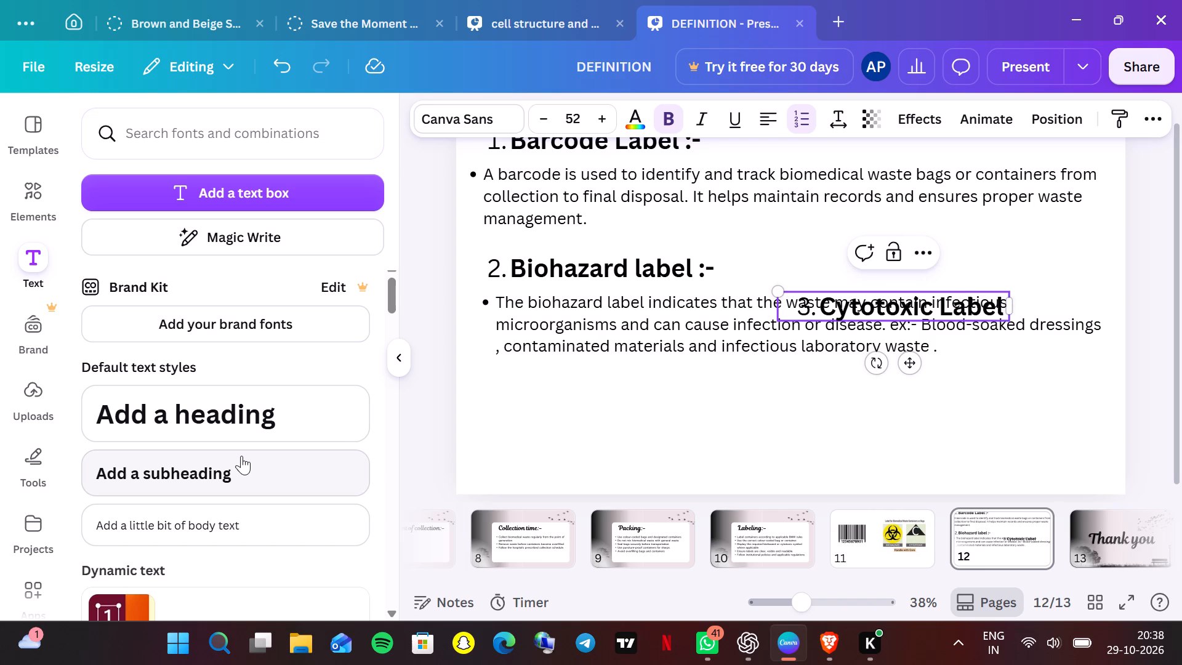
key(shift+colon)
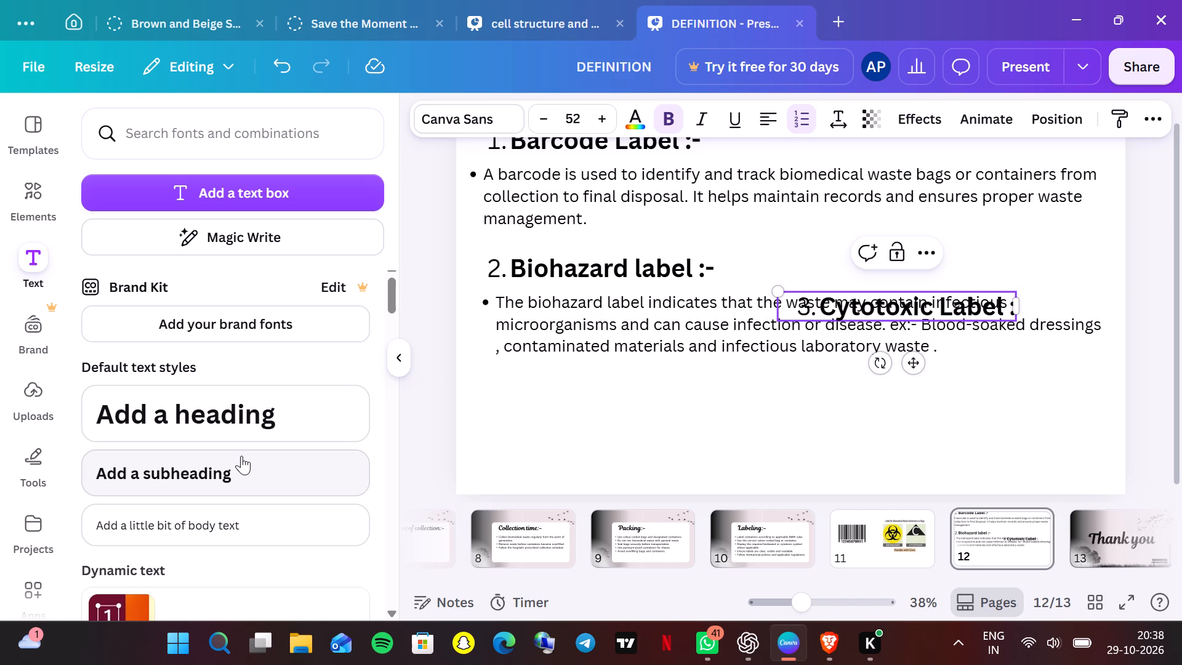
key(minus)
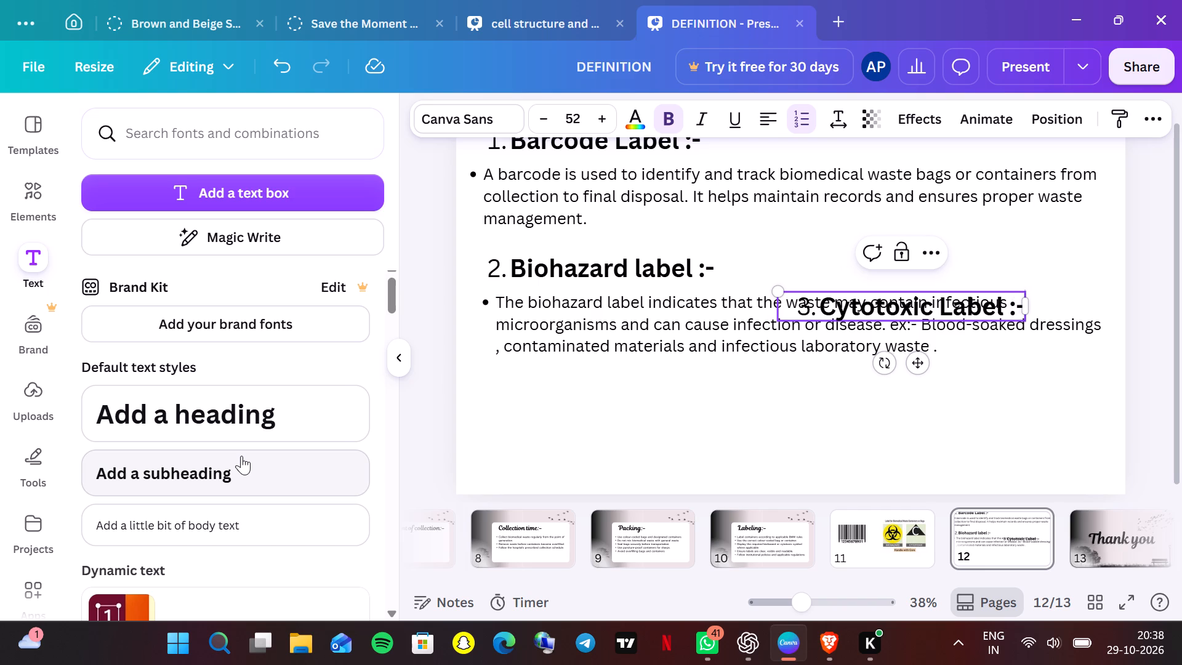
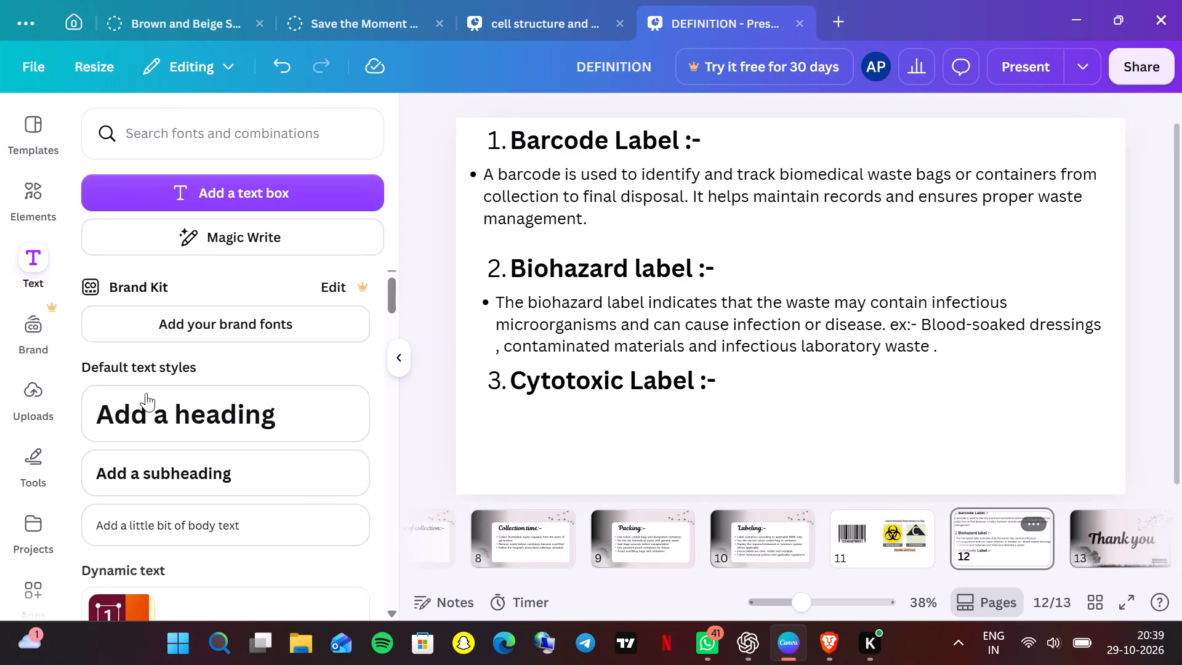
Add a body text box below the Cytotoxic Label heading and replace its placeholder with the copied biohazard description sentence.
click(232, 527)
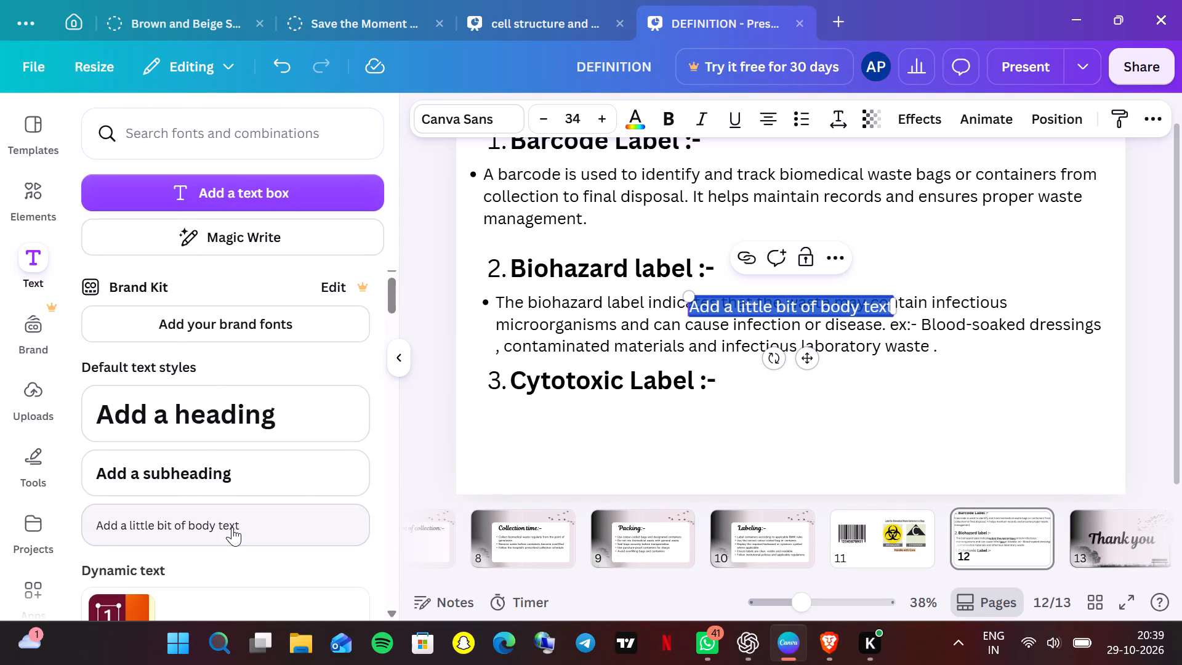
key(BackSpace)
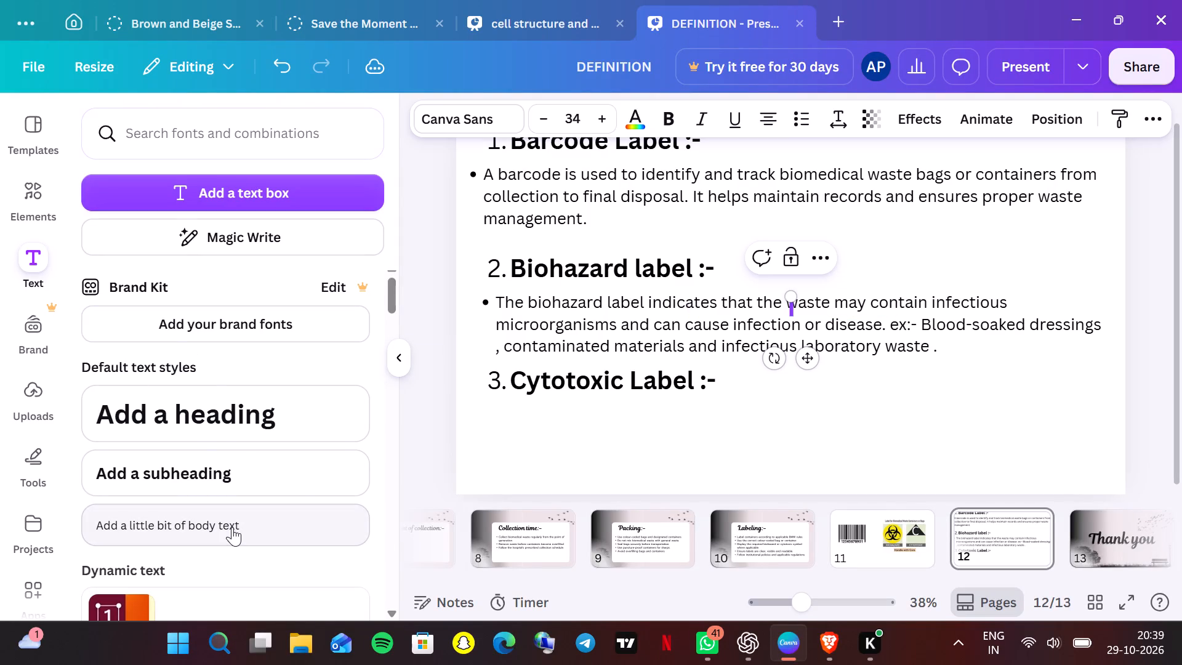
key(ctrl+v)
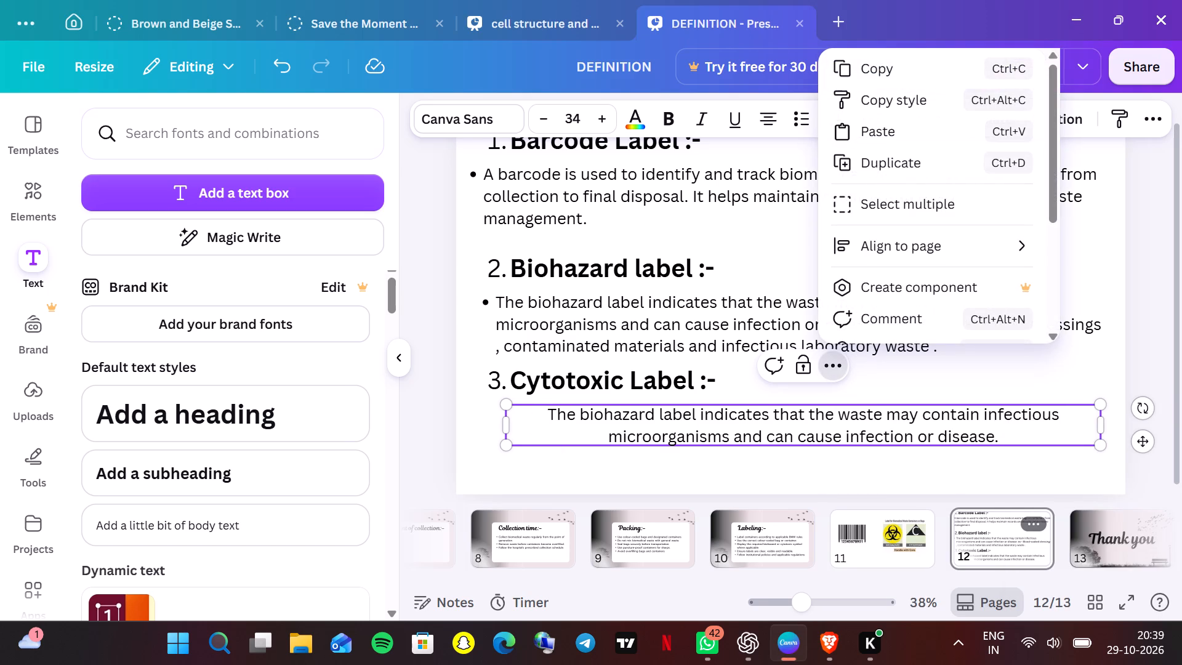
Add another body text box directly below the pasted description and try to delete its placeholder text.
click(232, 527)
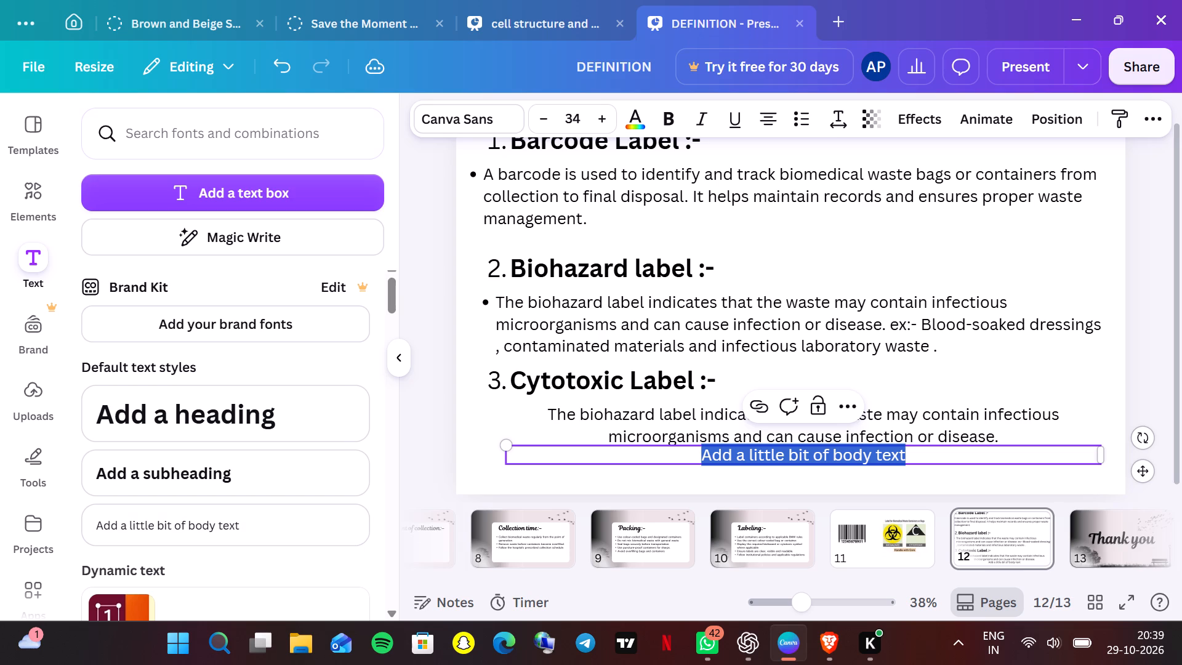
click(1007, 449)
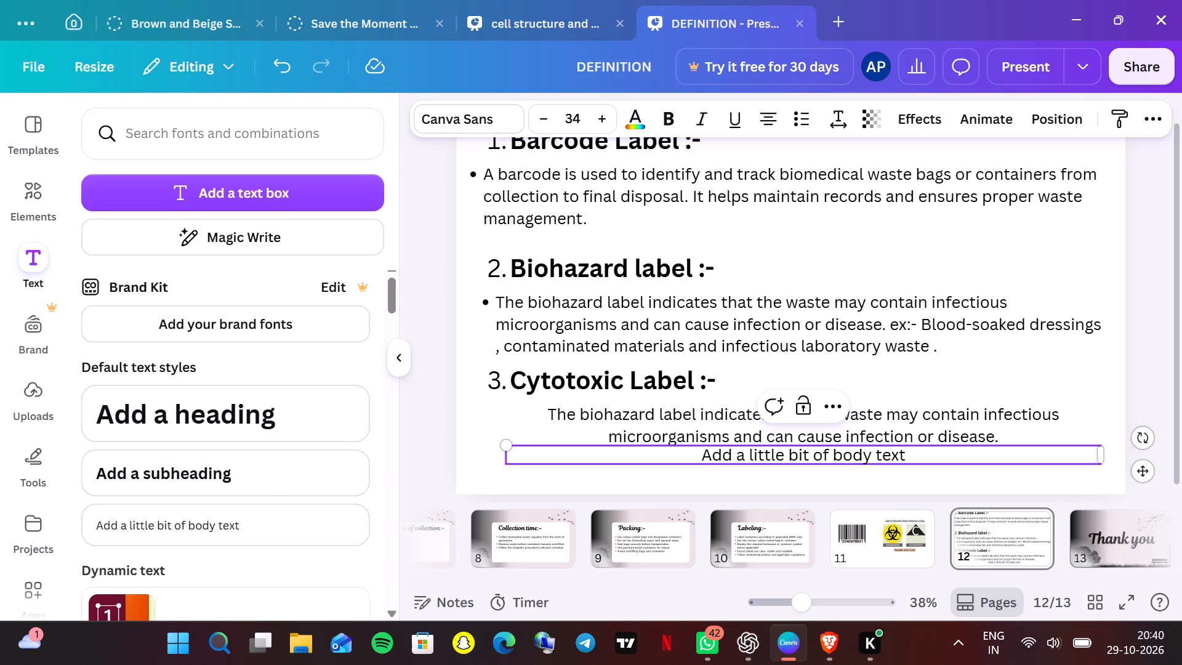
key(Delete)
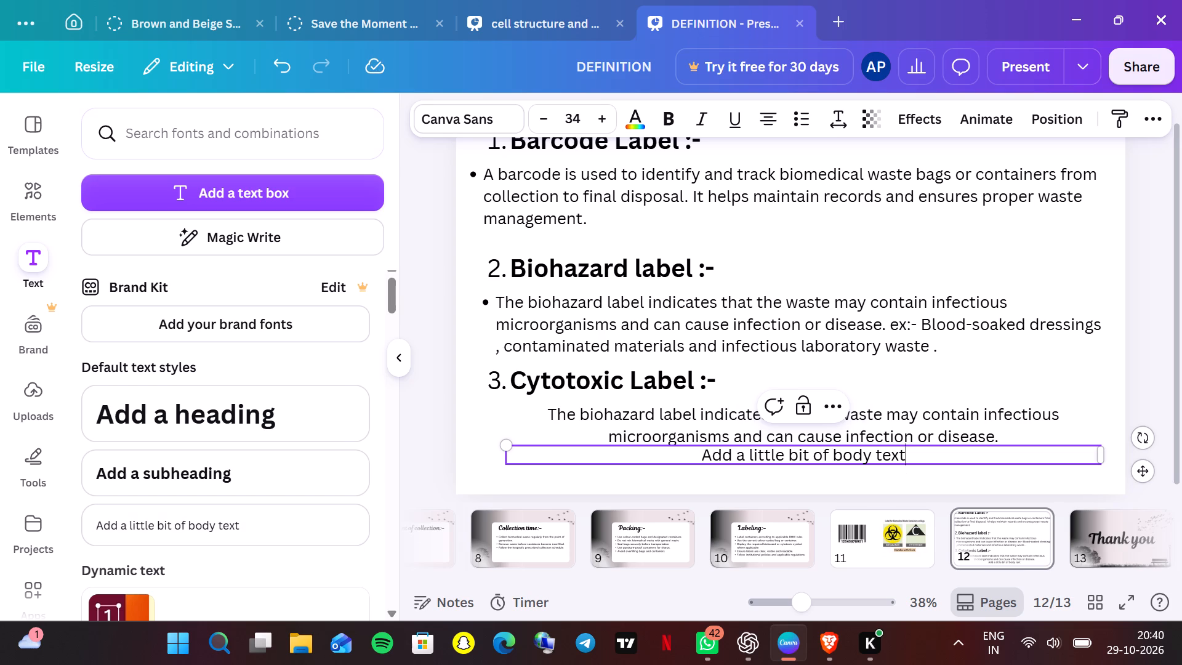
Remove the leftover "Add a little bit of body text" placeholder box at the bottom of page 12.
key(BackSpace)
key(BackSpace)
key(BackSpace)
key(BackSpace)
key(BackSpace)
key(BackSpace)
key(BackSpace)
key(BackSpace)
key(BackSpace)
key(BackSpace)
key(BackSpace)
key(BackSpace)
key(BackSpace)
key(BackSpace)
key(BackSpace)
key(BackSpace)
key(BackSpace)
key(BackSpace)
key(BackSpace)
click(1007, 449)
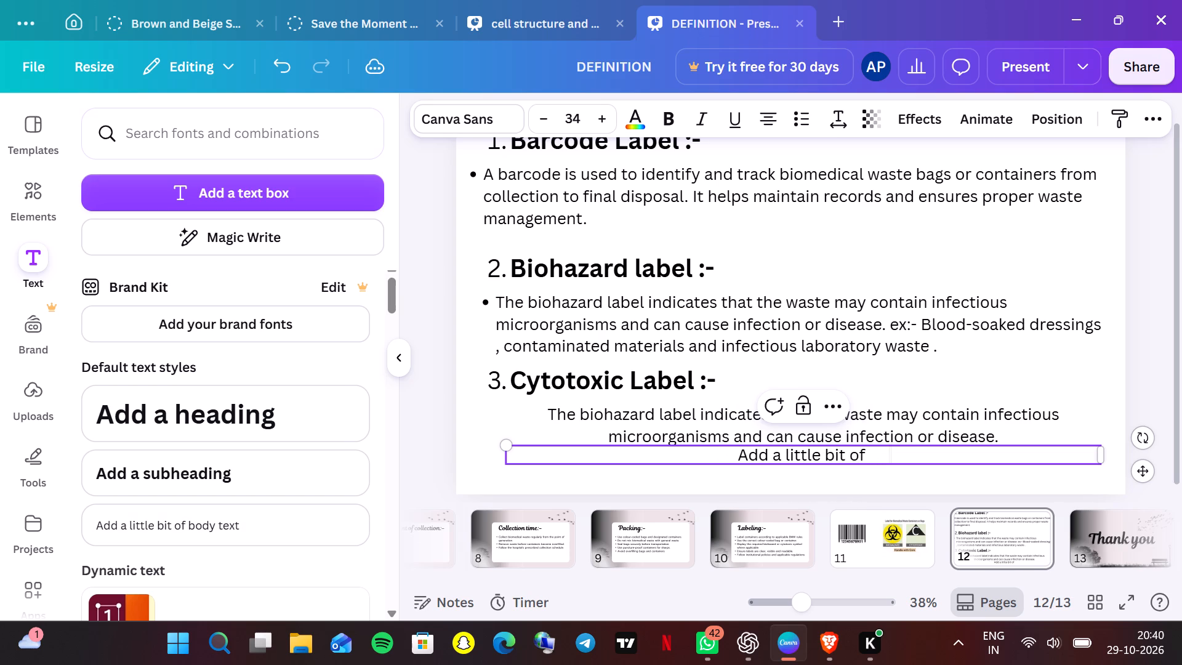
click(1007, 449)
drag(1007, 449, 1083, 397)
click(1083, 397)
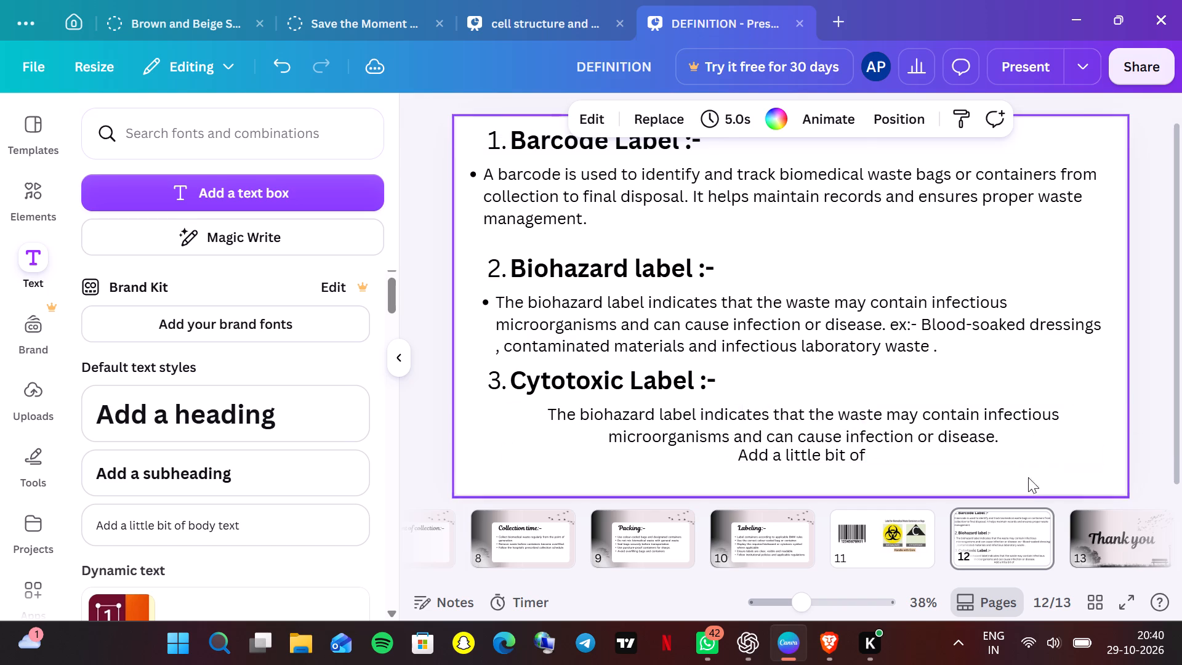
click(975, 462)
key(Delete)
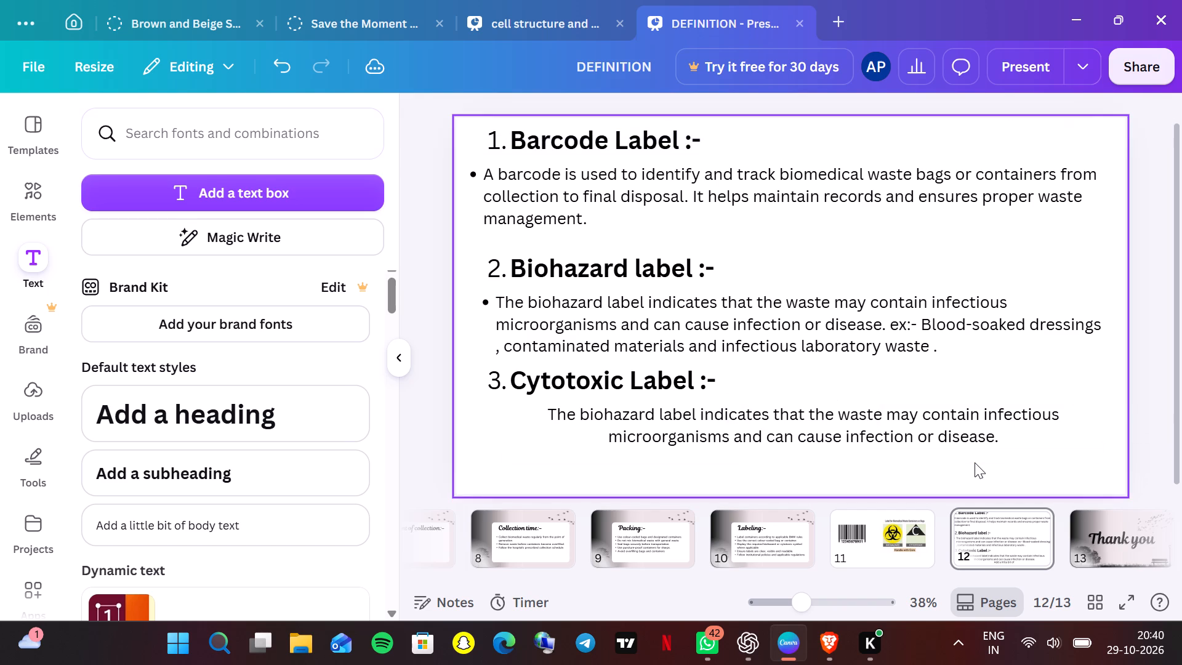
Delete the duplicate biohazard description placed under the "Cytotoxic Label :-" heading on page 12.
click(979, 443)
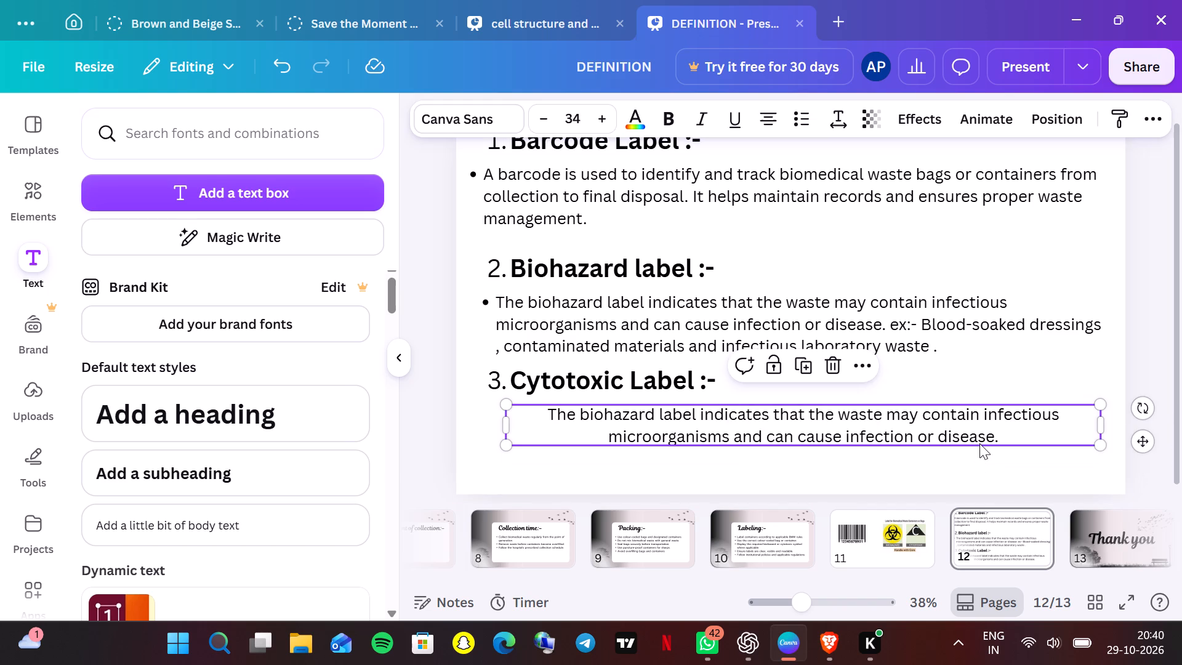
key(Delete)
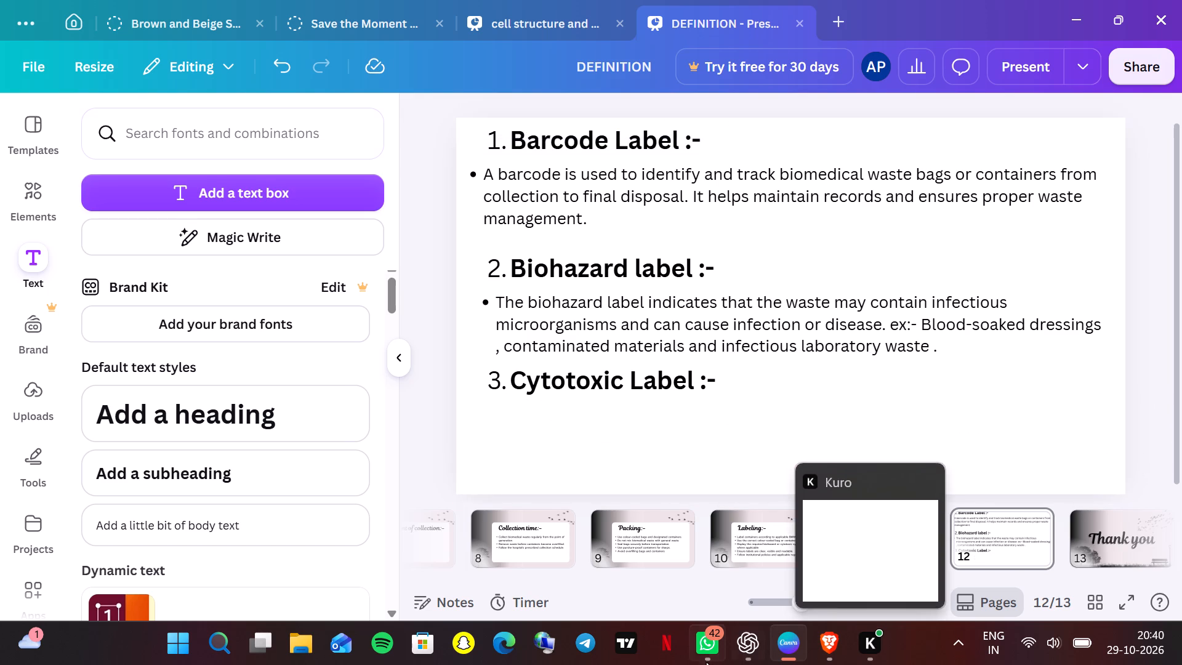
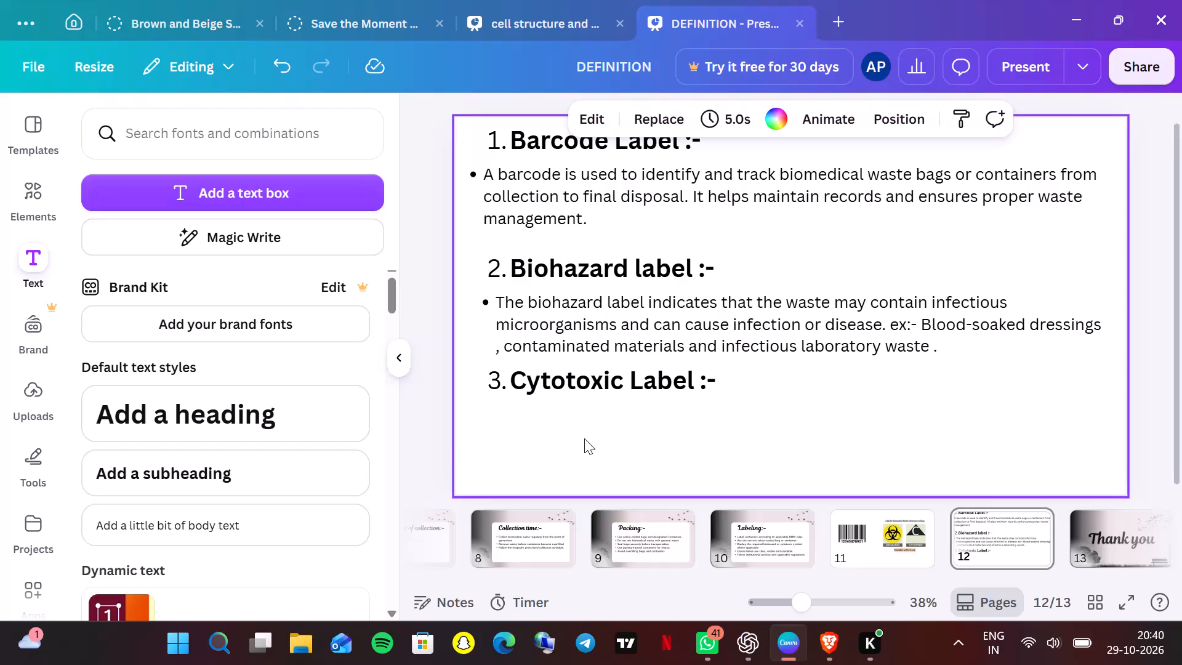
Under "Cytotoxic Label :-", add bulleted body text: "This label identifies waste contaminated with cytotoxic drugs, which can damage cells and may cause serious health effects.".
click(262, 514)
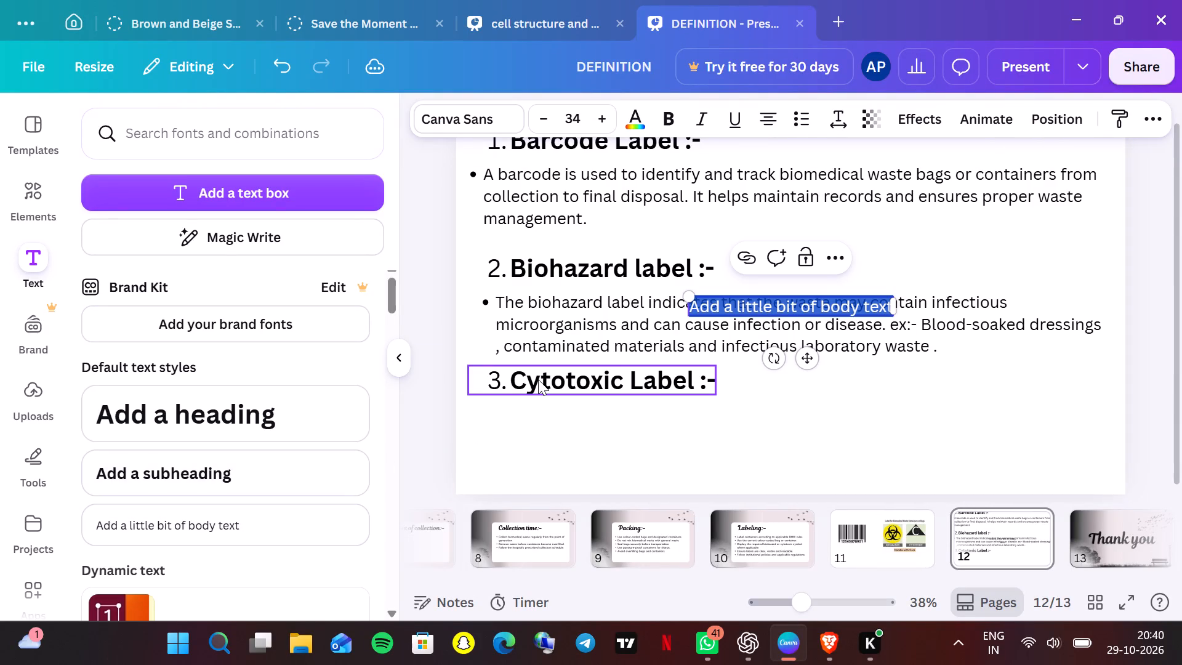
key(BackSpace)
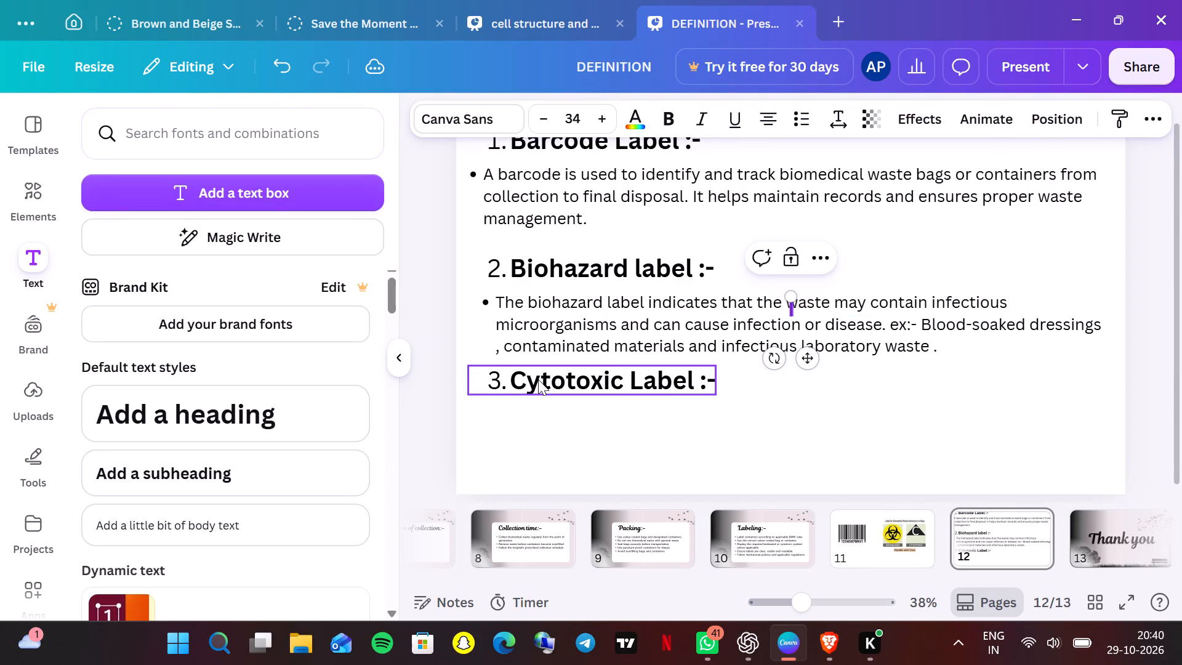
key(shift+asterisk)
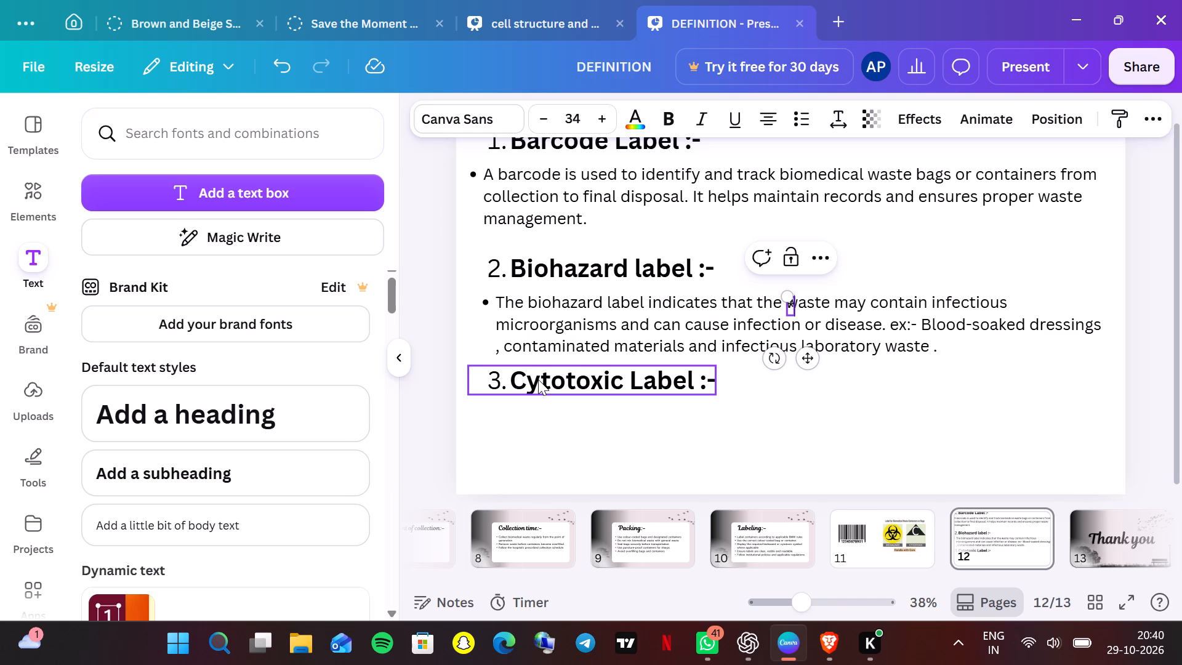
key(space)
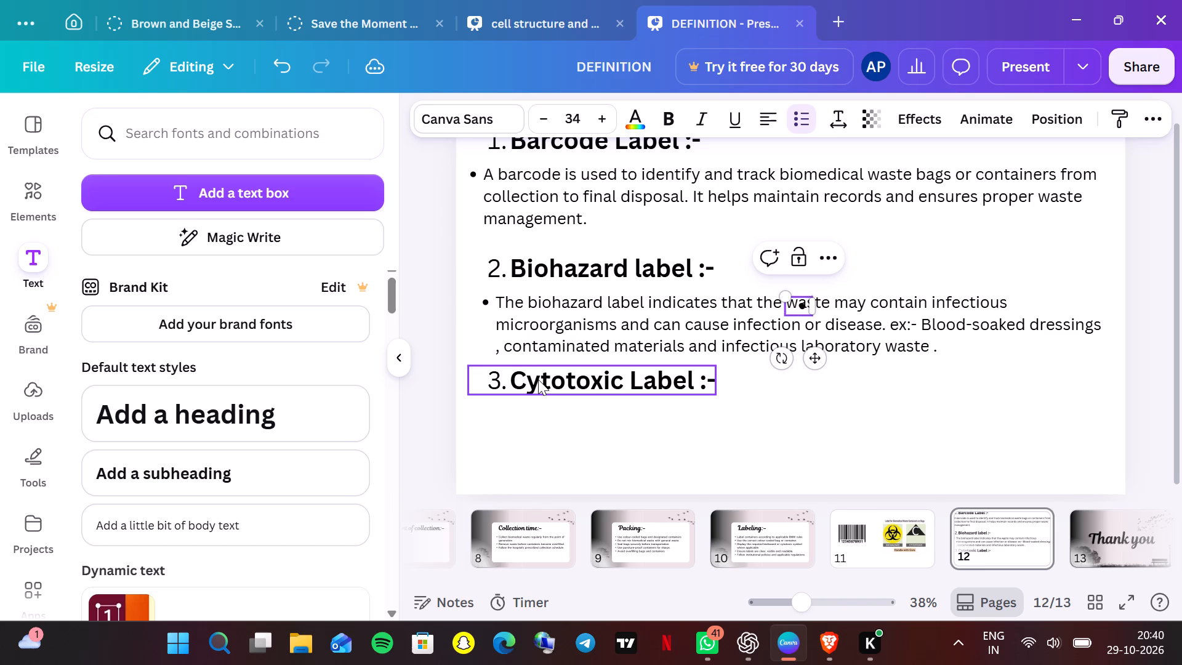
key(ctrl+v)
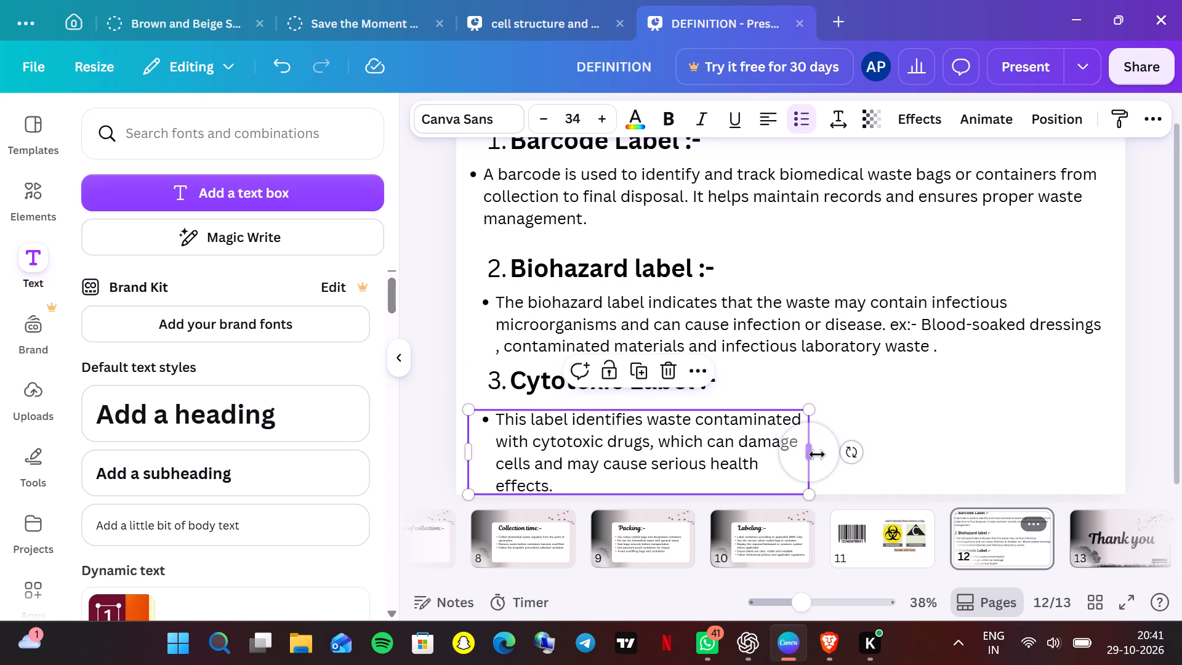
Widen the cytotoxic description's text box to nearly the right edge of page 12, fitting the text on two lines.
drag(817, 454, 1119, 426)
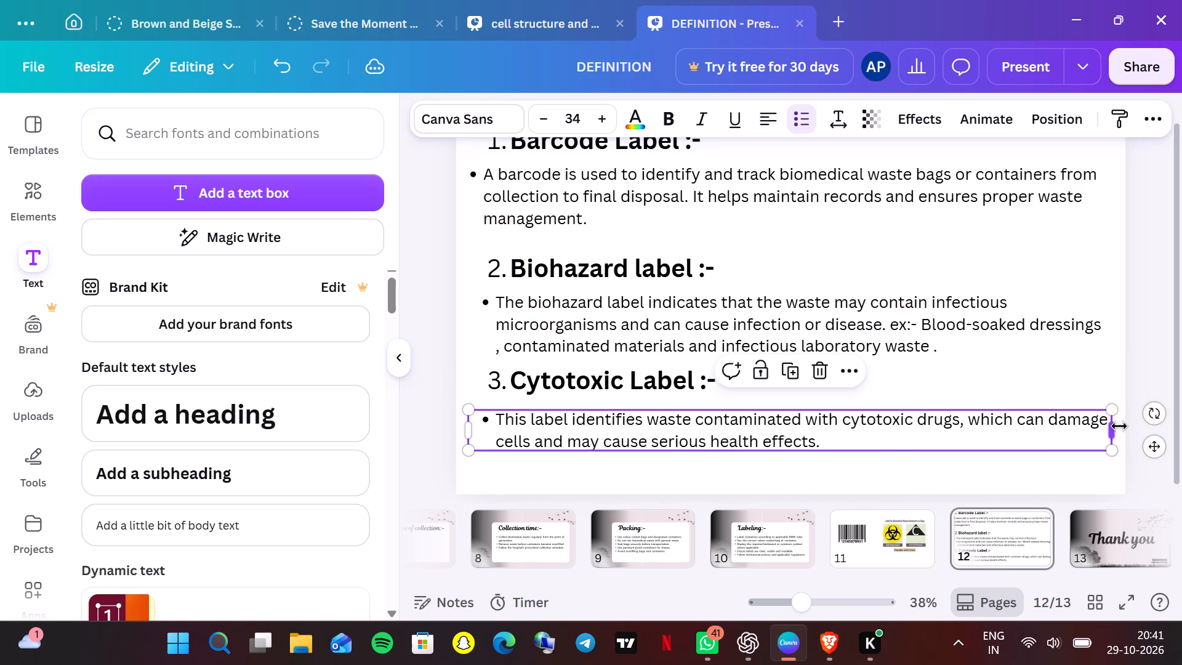
click(1015, 476)
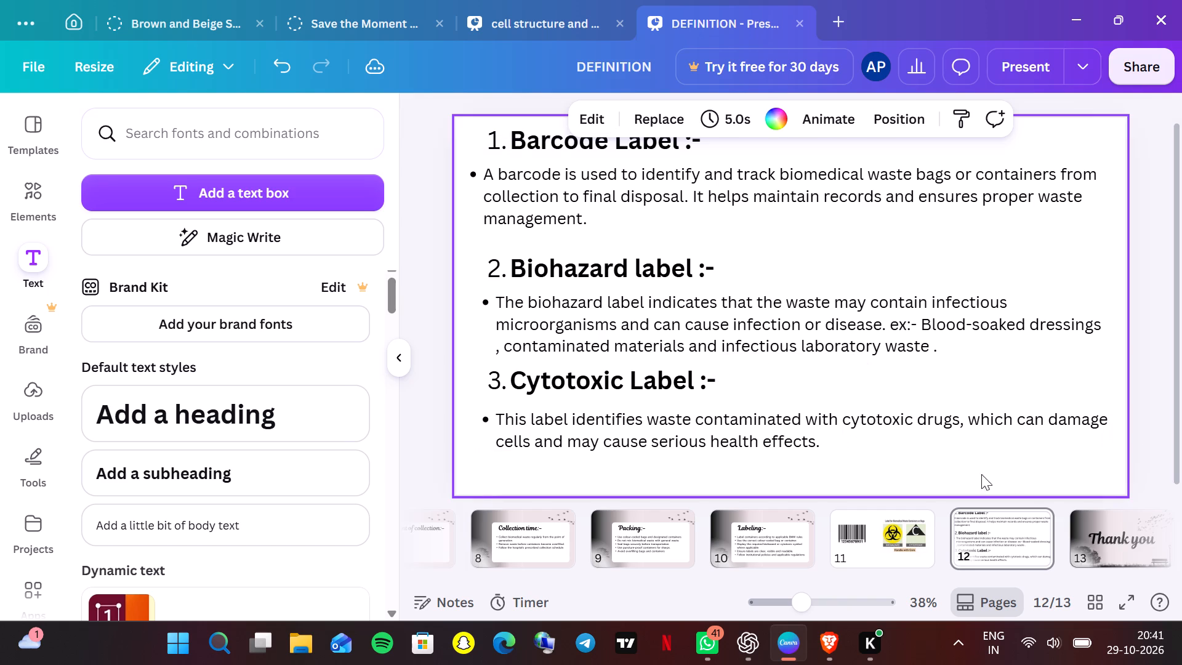
Append "Ex :-" after "serious health effects." in the cytotoxic description to introduce its examples.
click(823, 446)
click(823, 446)
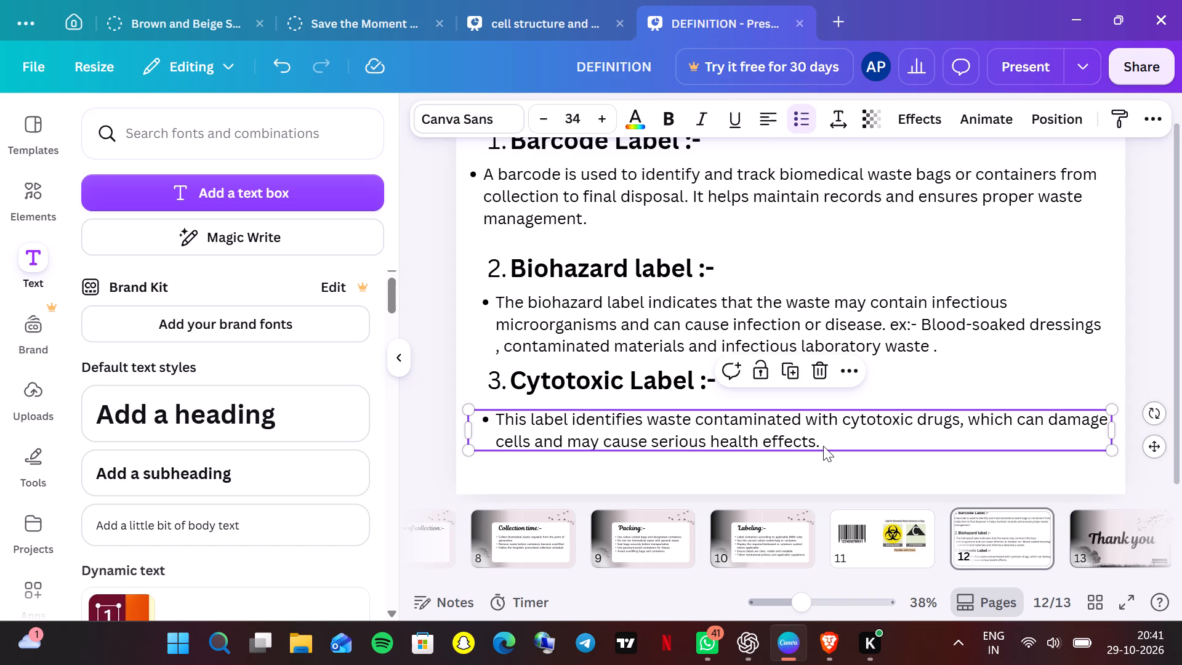
click(818, 437)
click(818, 437)
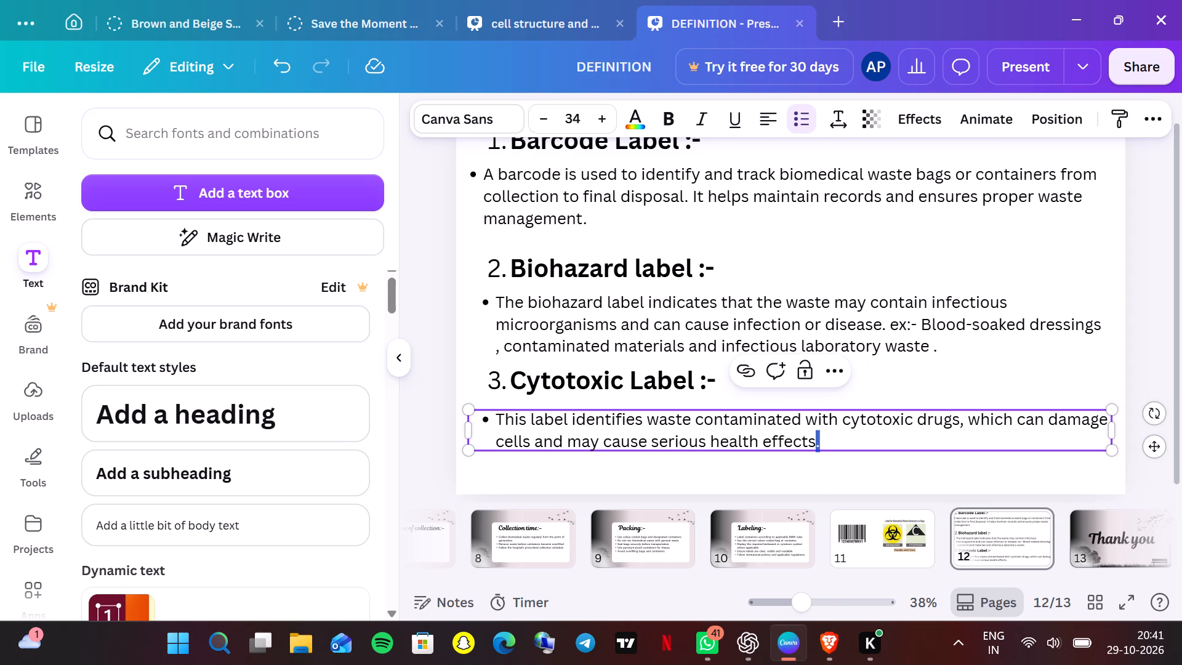
click(824, 437)
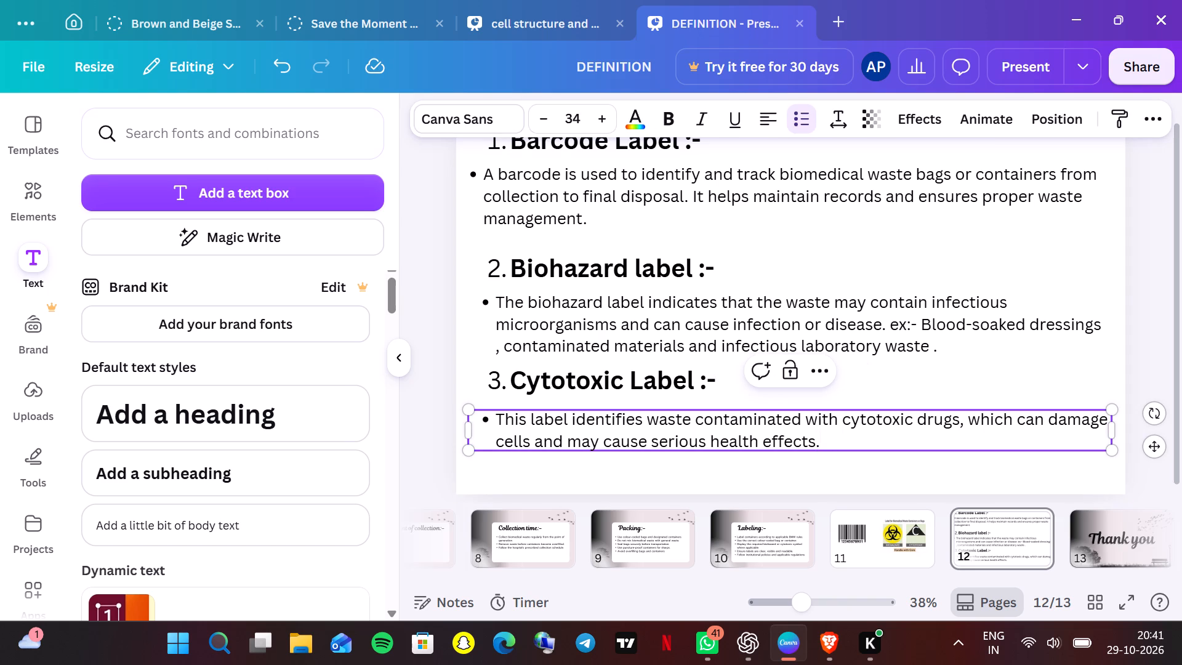
key(space)
key(e)
text(x)
key(space)
text(:-)
key(space)
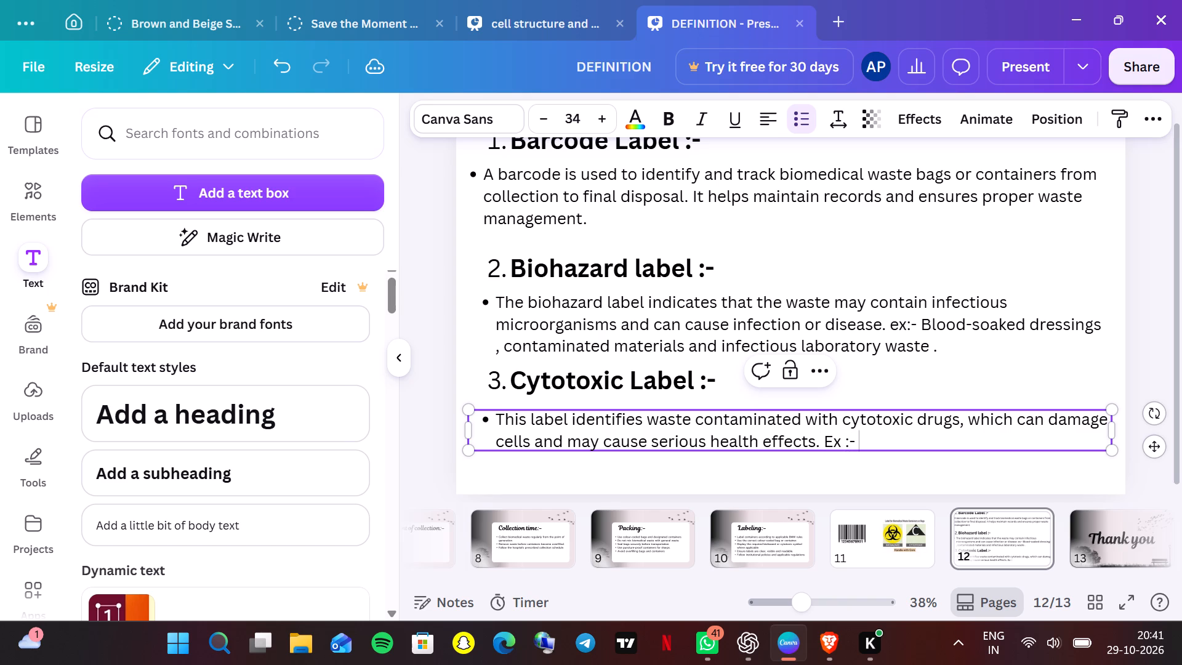
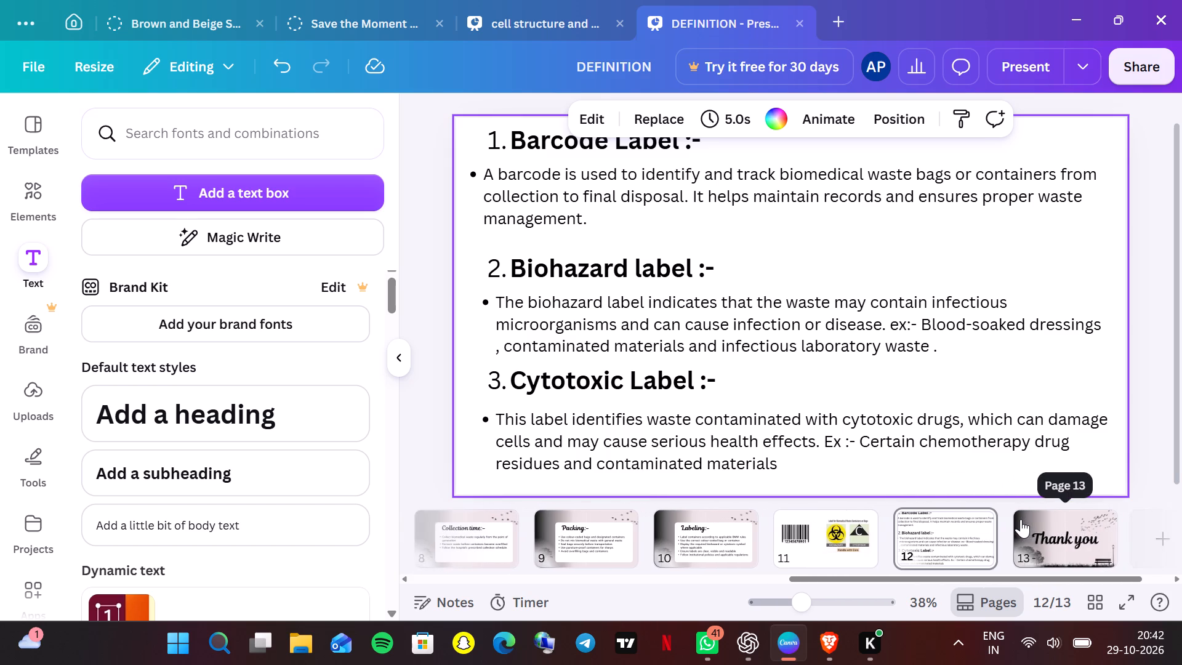
Review the finished presentation, examining the "Thank you" and label image pages, pages 3 to 7, and the remaining page thumbnails.
scroll(1021, 519, left, 1)
click(1021, 519)
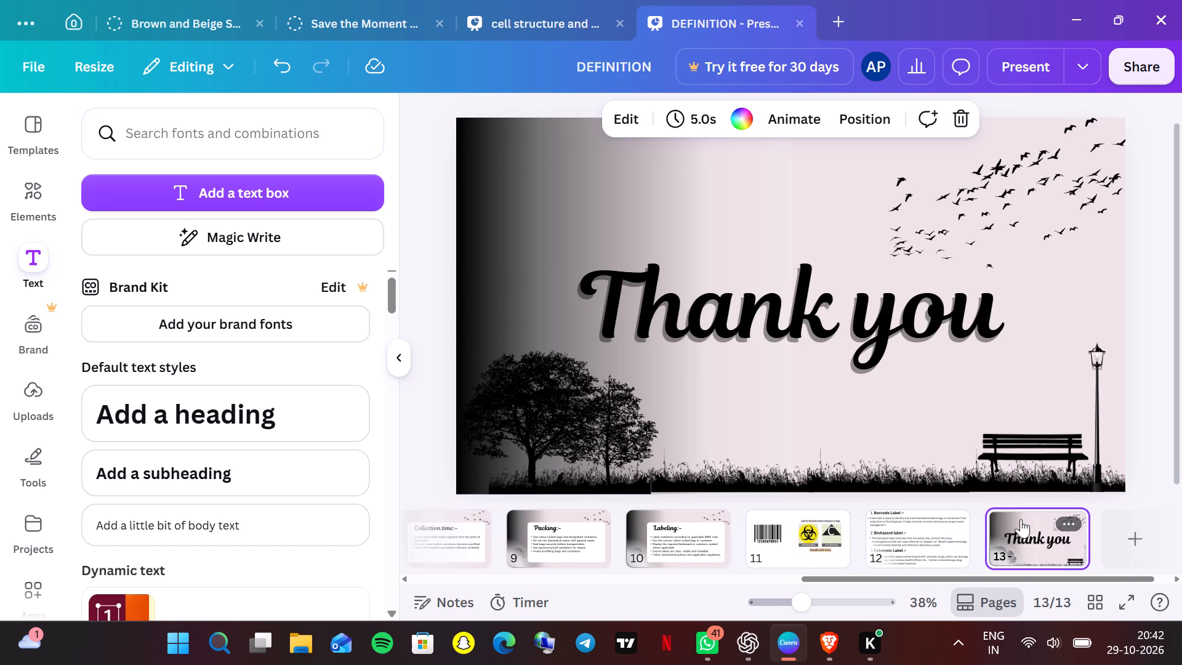
click(901, 518)
click(794, 541)
scroll(794, 541, right, 3)
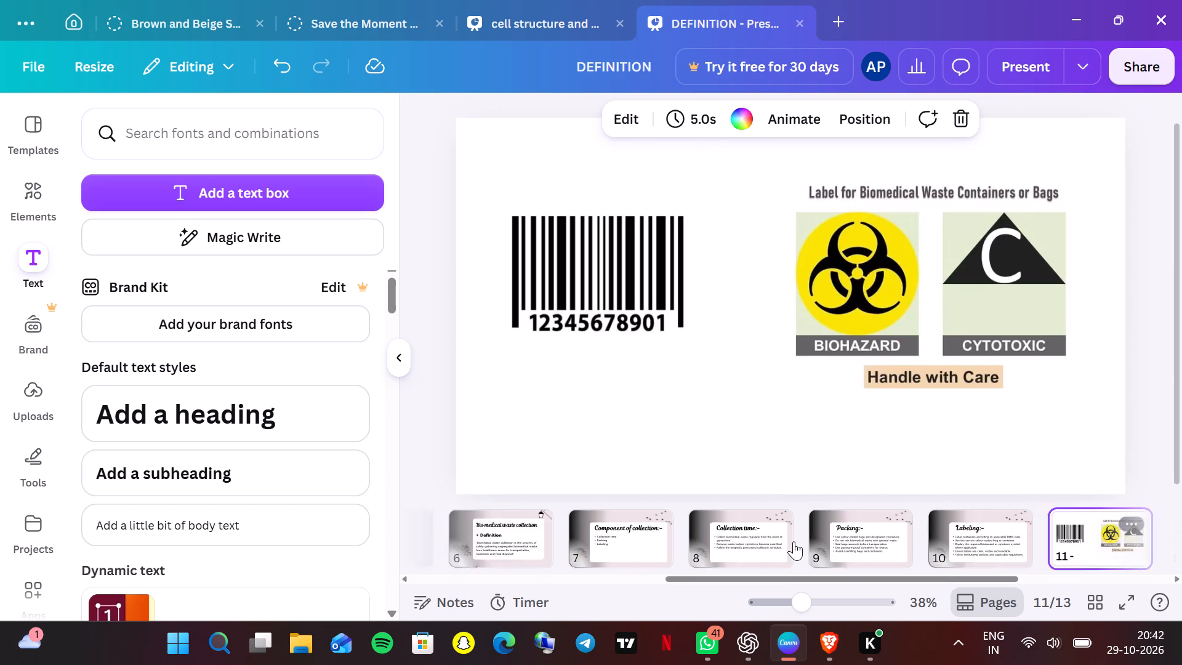
scroll(794, 541, right, 9)
scroll(794, 541, left, 3)
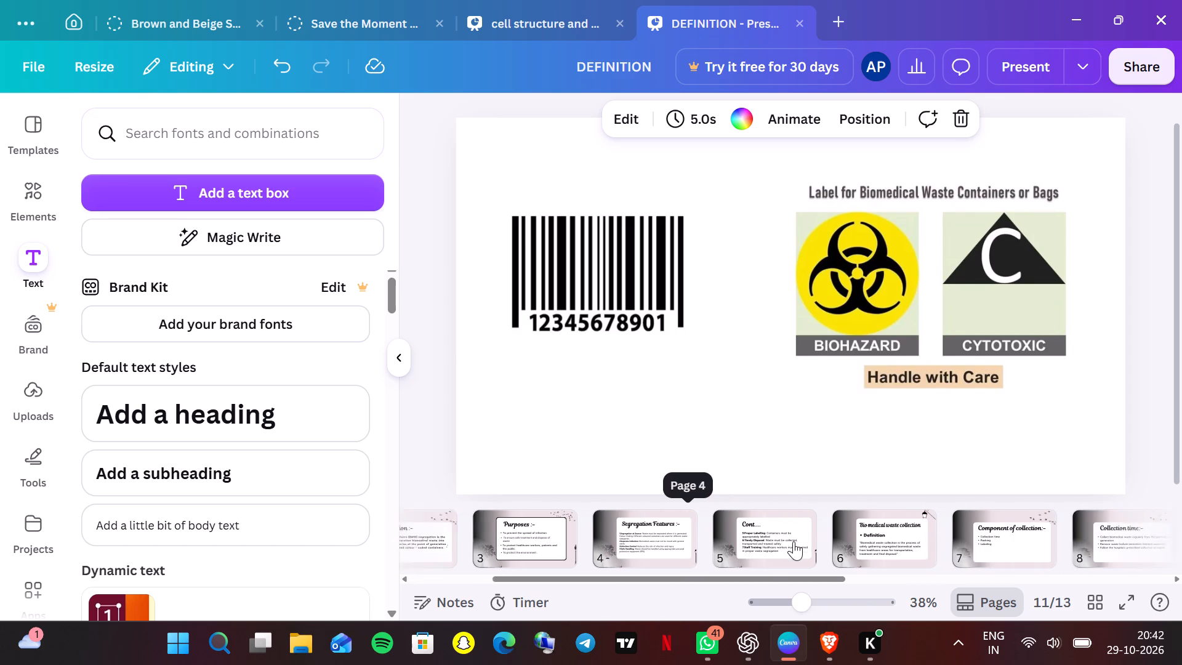
scroll(794, 541, right, 2)
click(591, 534)
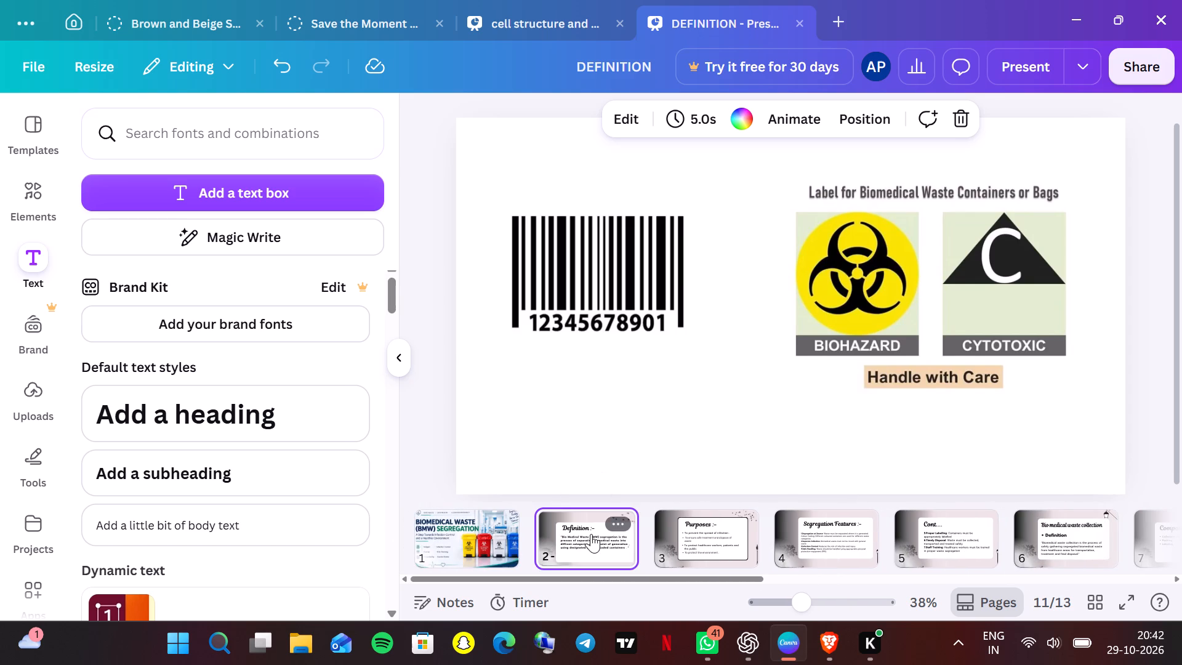
click(669, 536)
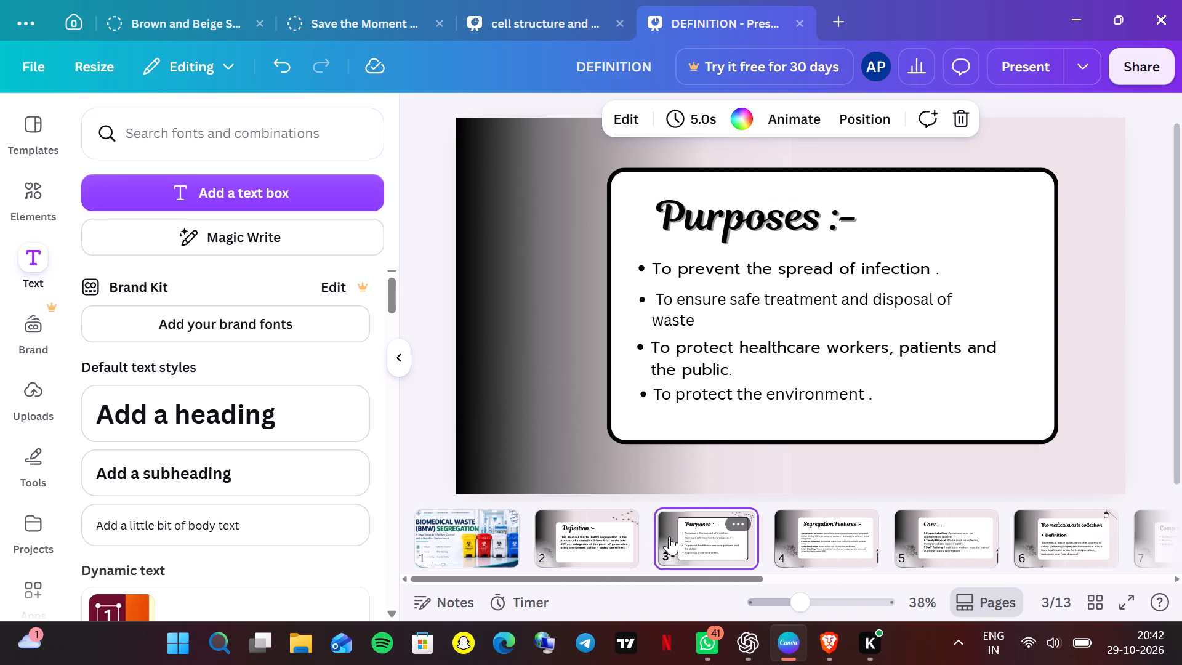
click(830, 530)
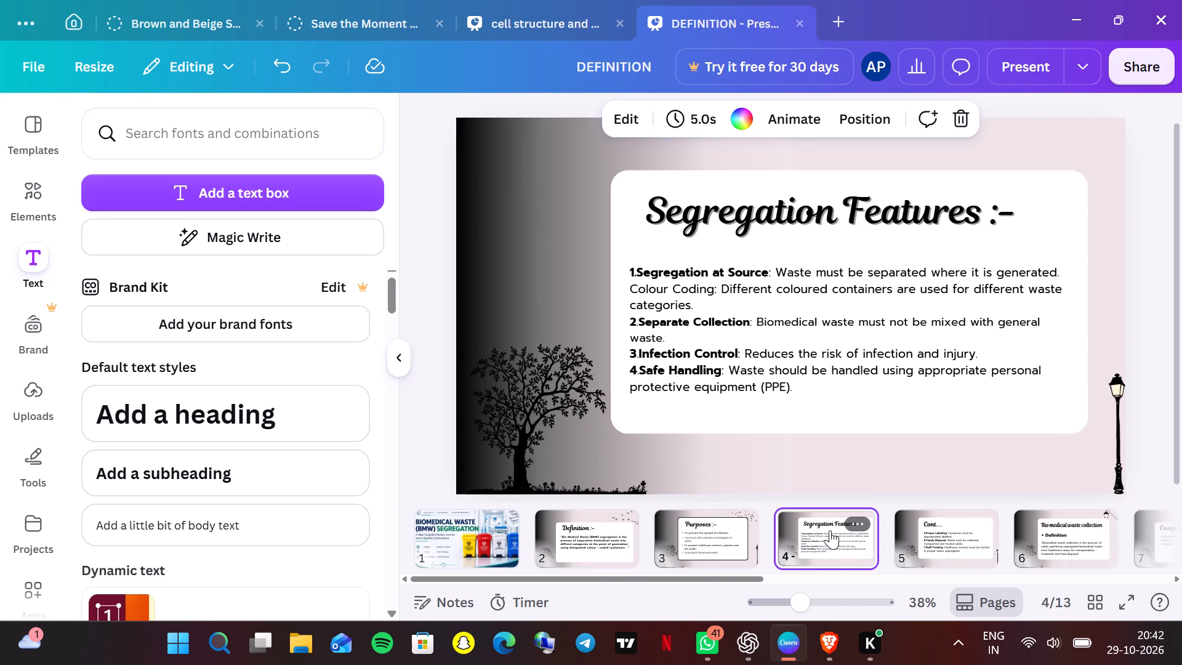
click(936, 549)
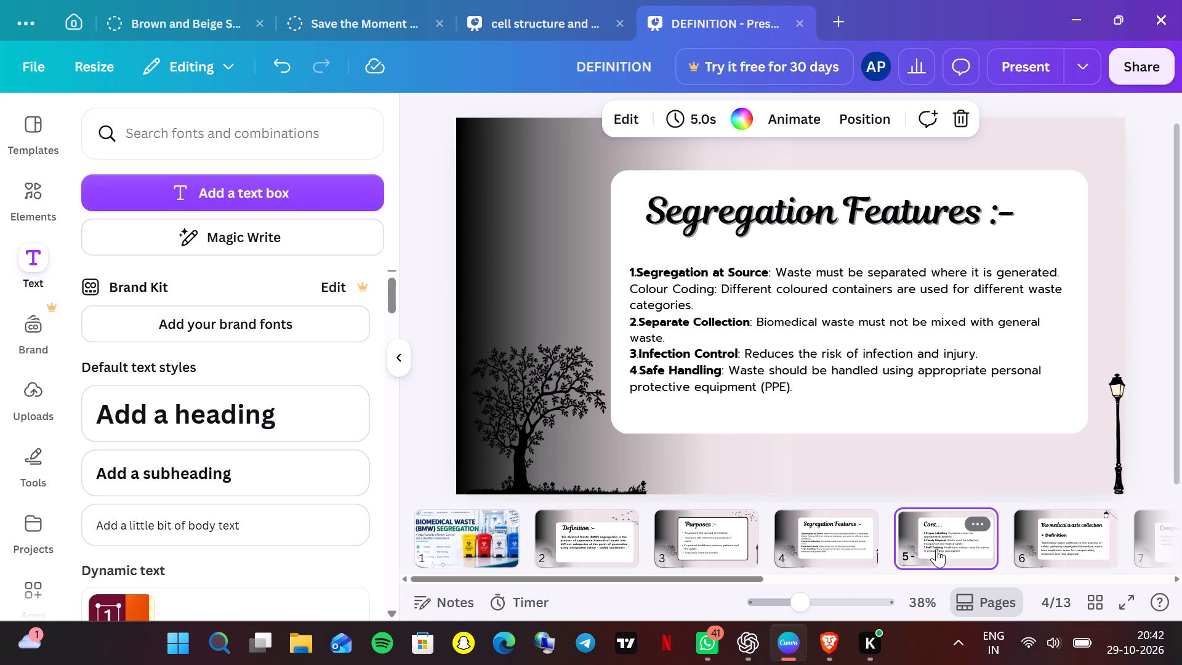
click(1088, 544)
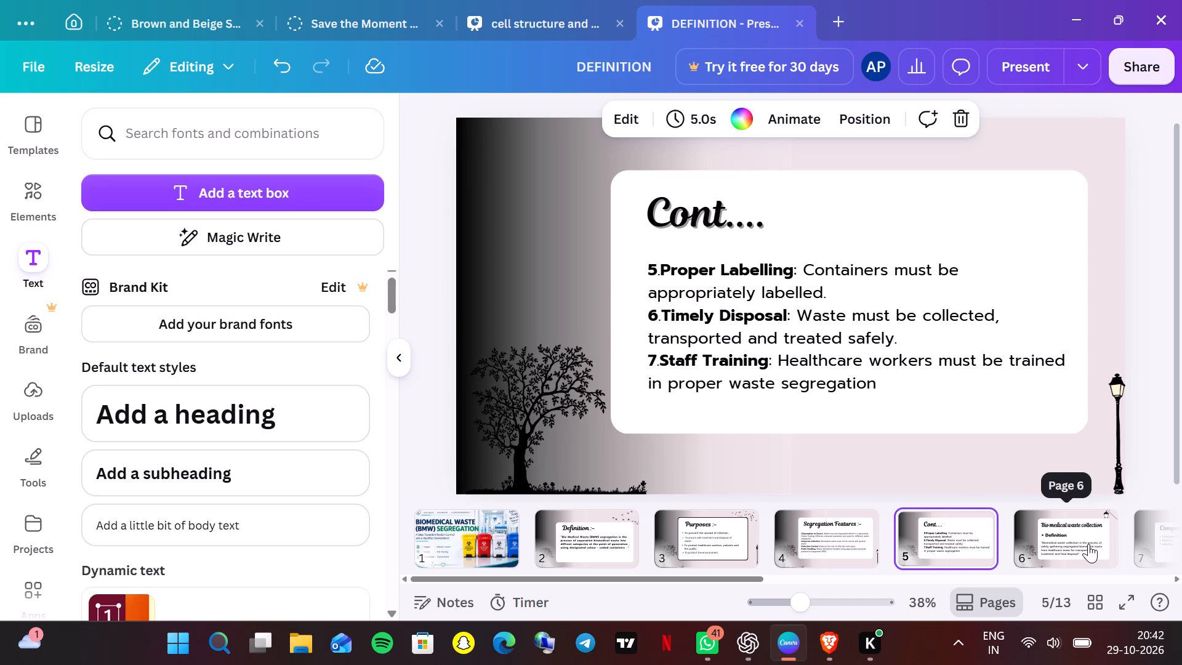
click(1151, 525)
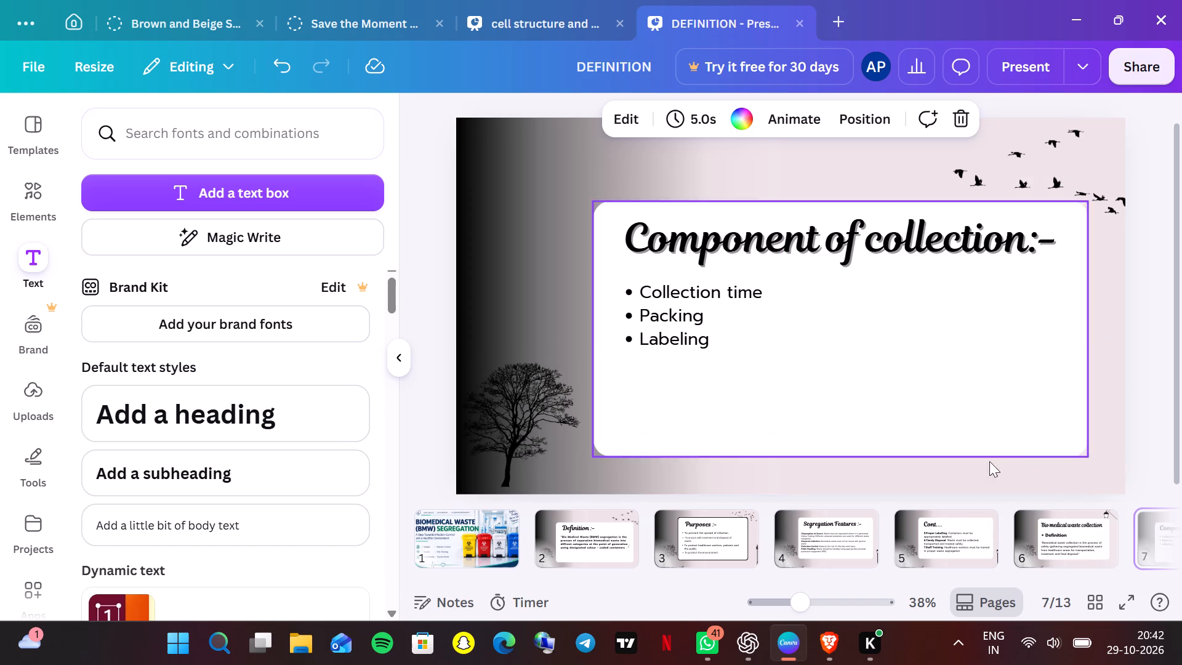
scroll(1066, 543, left, 1)
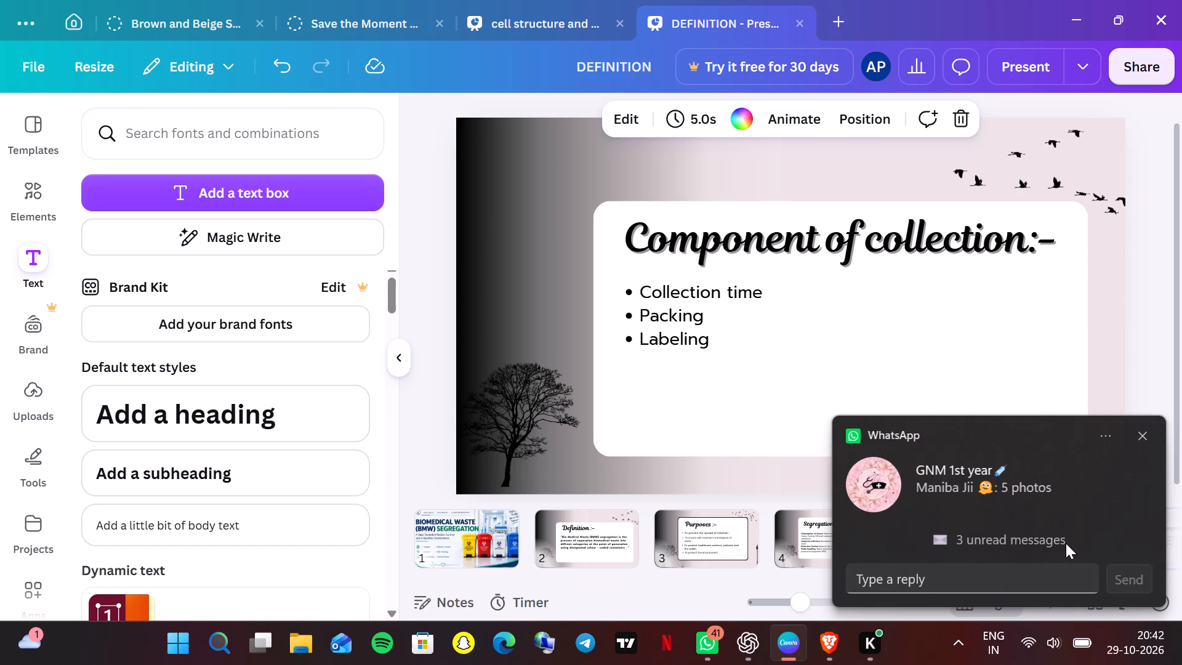
click(1147, 438)
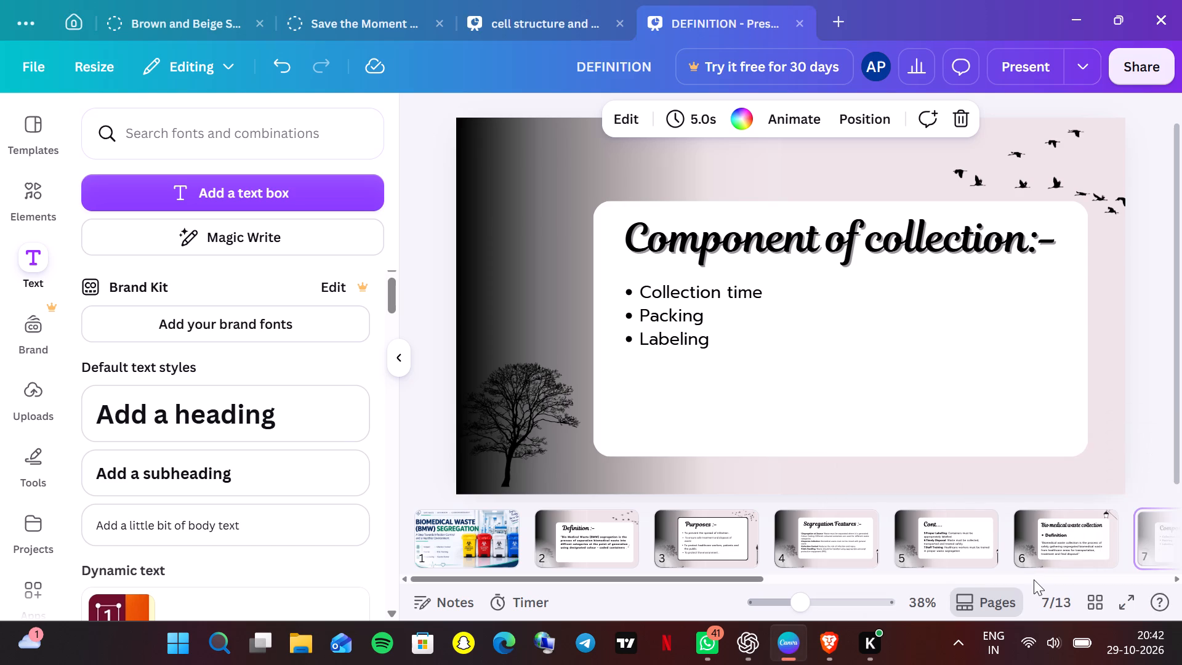
scroll(1045, 549, left, 7)
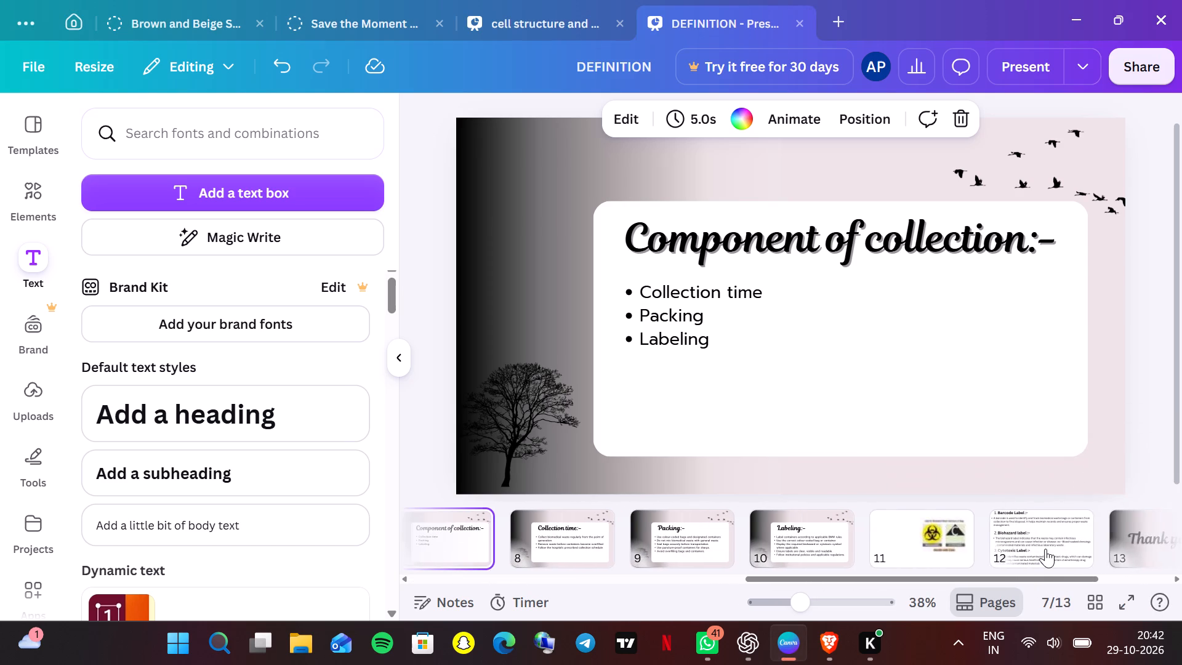
scroll(1045, 549, left, 1)
scroll(1045, 549, right, 1)
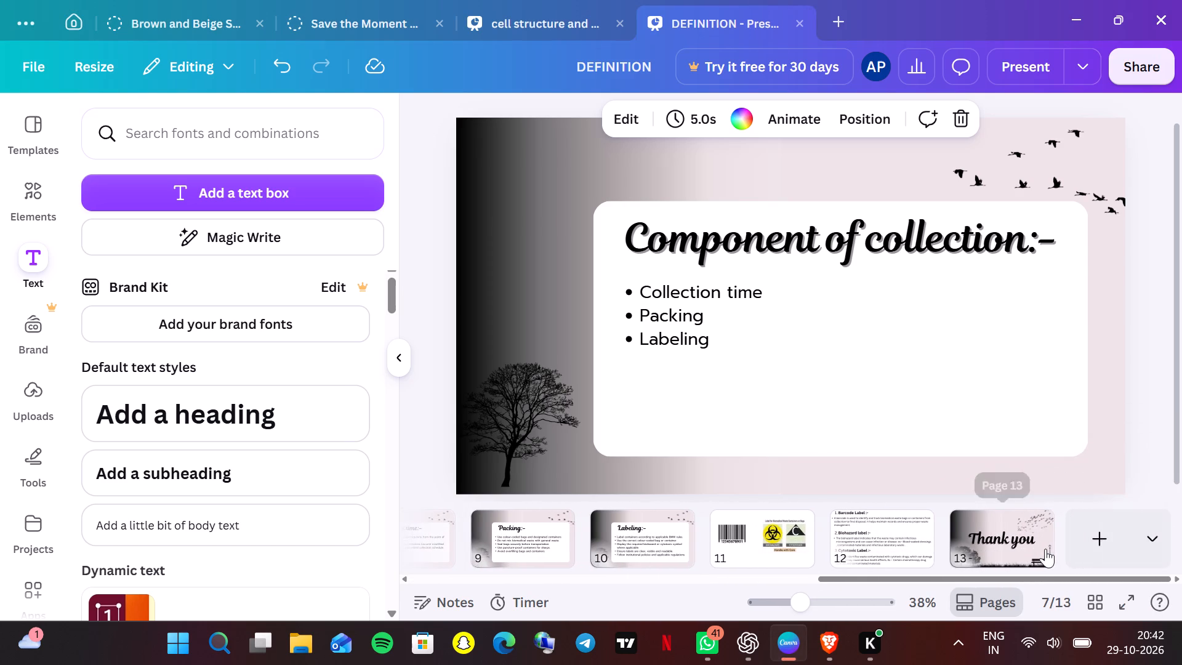
scroll(1045, 549, right, 7)
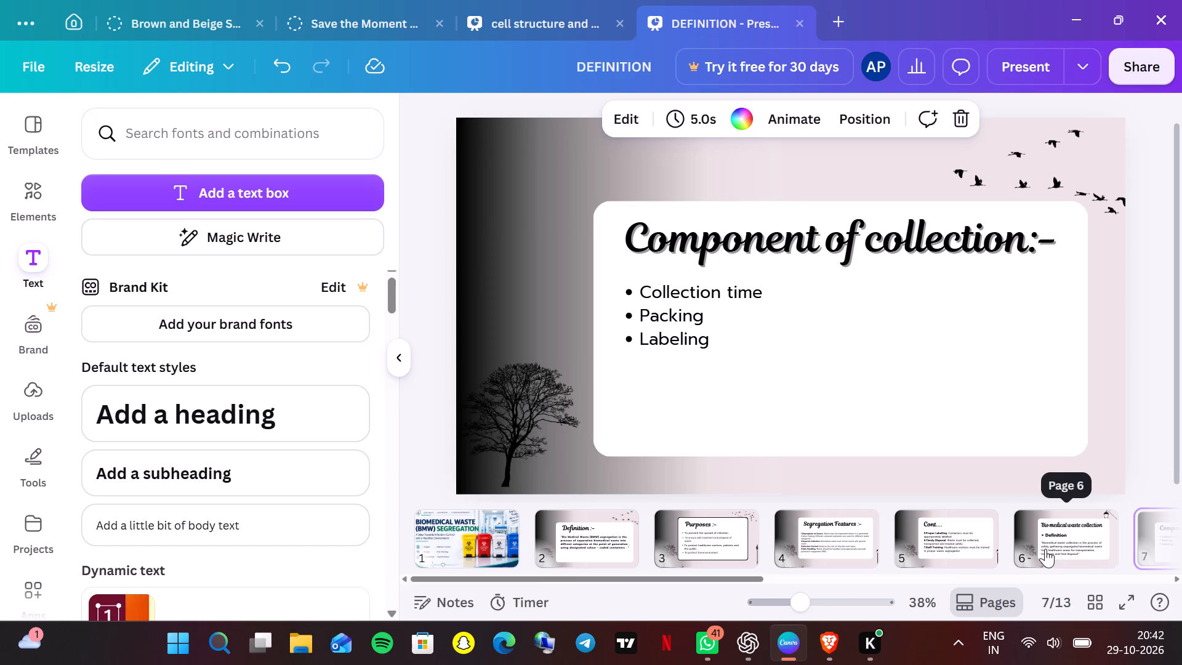
Open the sharing and export options for the DEFINITION presentation.
click(1138, 60)
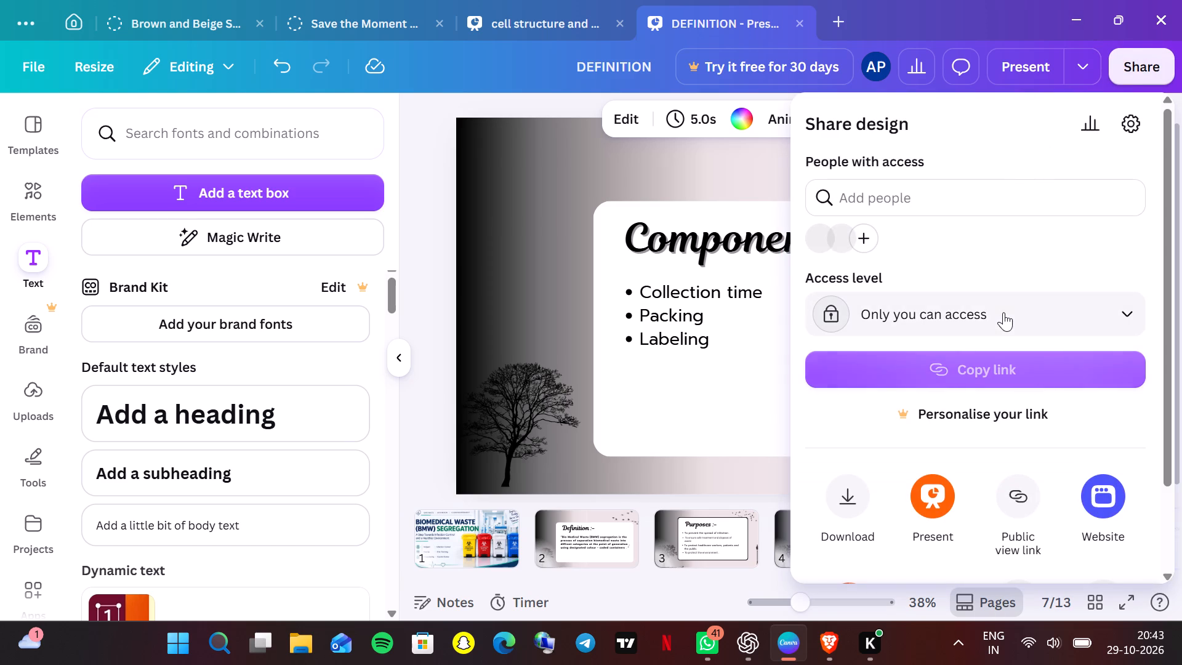
Download all pages of the presentation as a PDF with the Digital preset, leaving the advanced settings off.
click(831, 517)
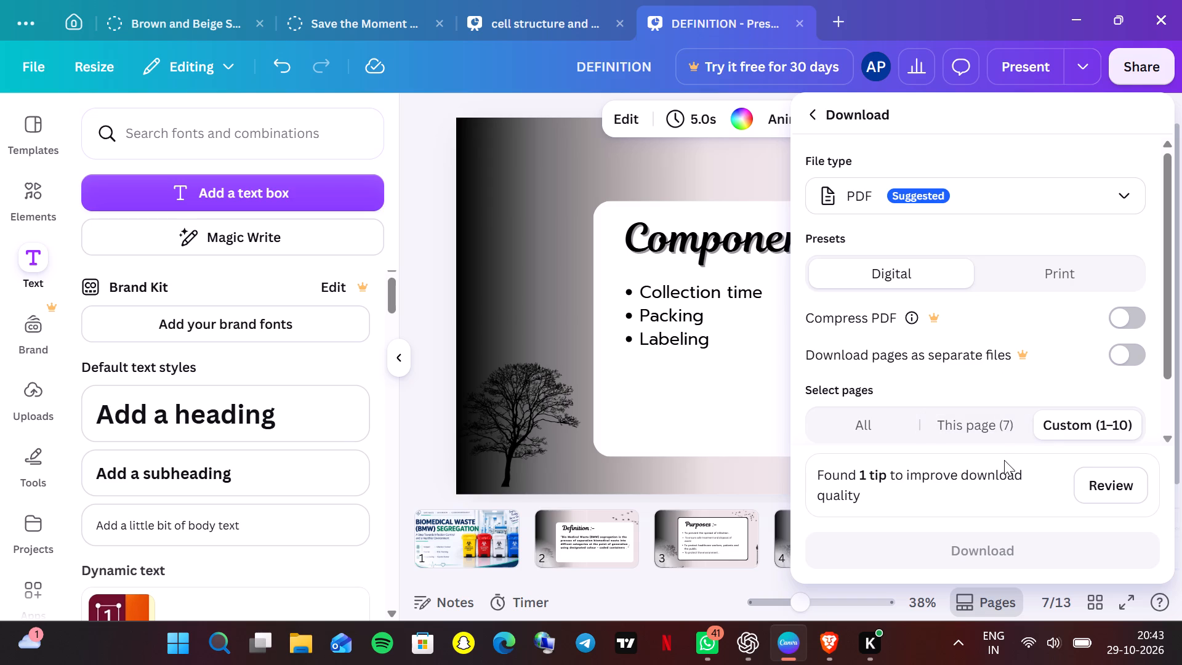
scroll(1004, 460, down, 1)
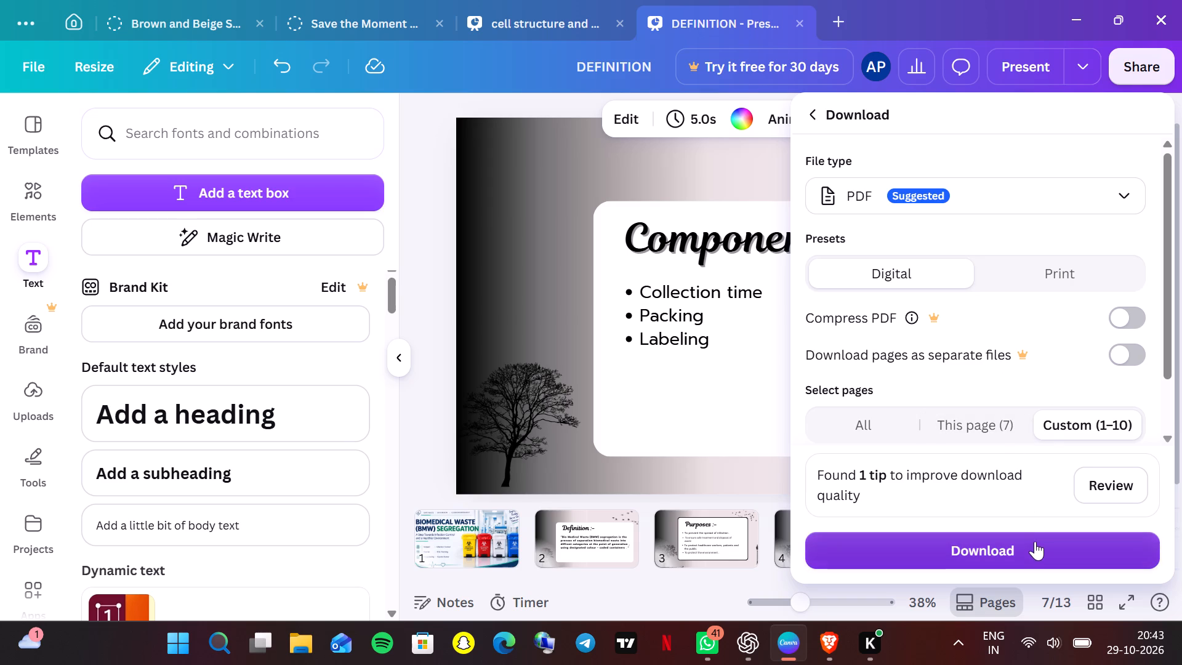
click(836, 413)
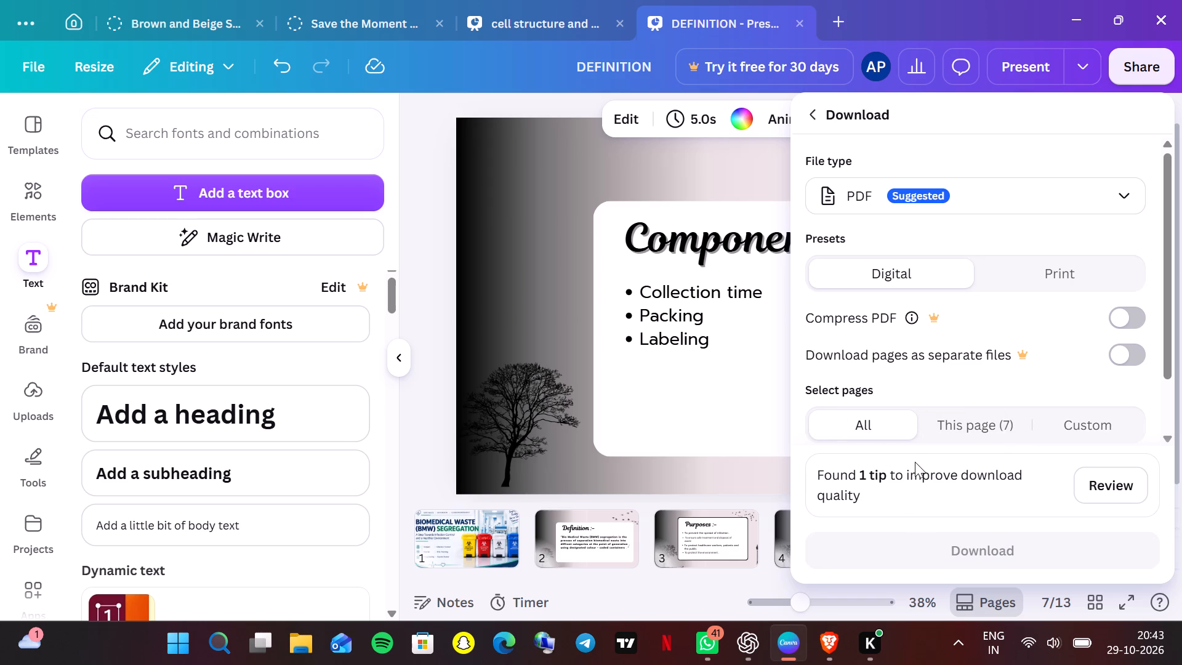
scroll(915, 462, down, 2)
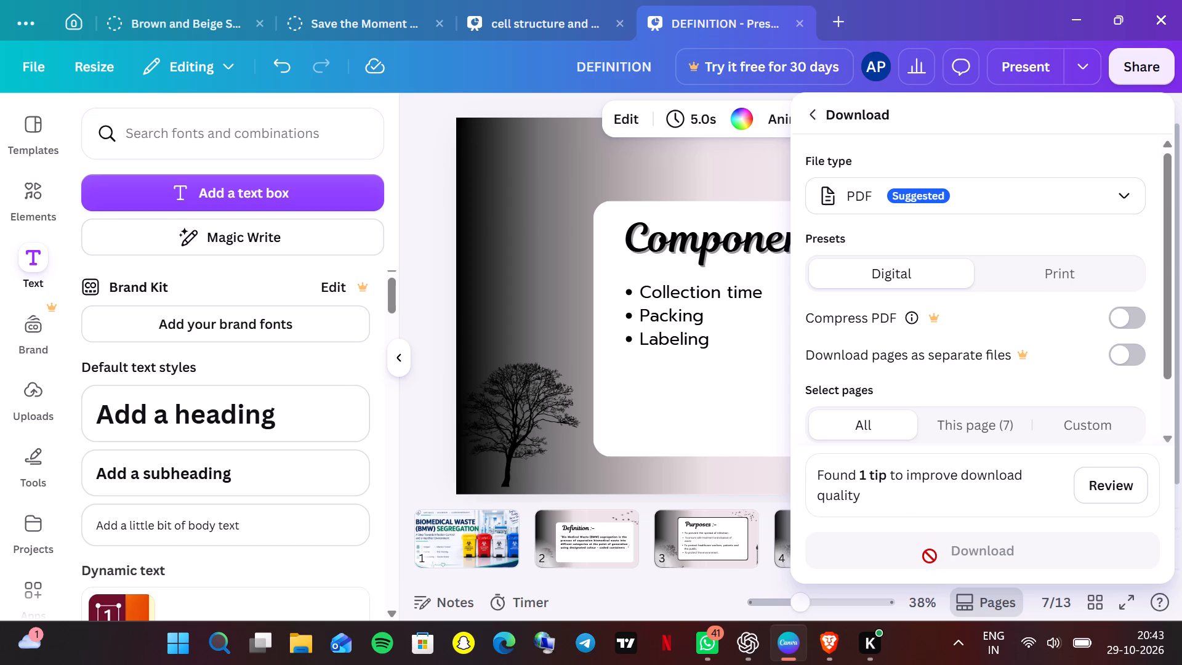
triple_click(930, 555)
scroll(951, 467, up, 1)
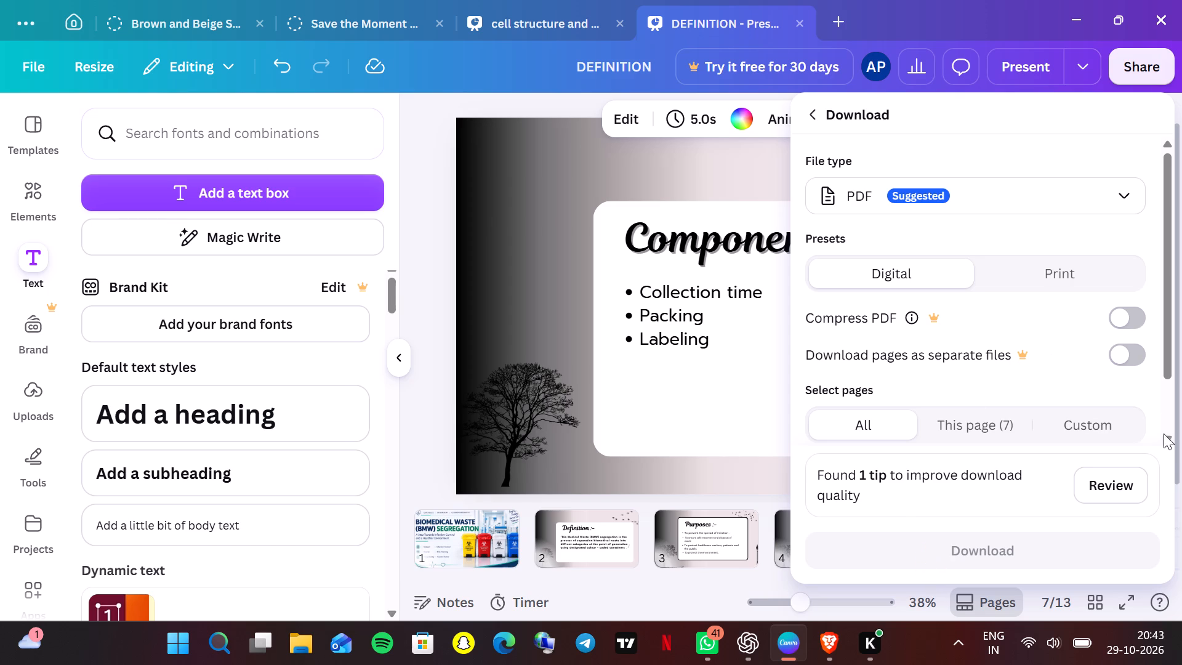
triple_click(1164, 442)
click(1164, 442)
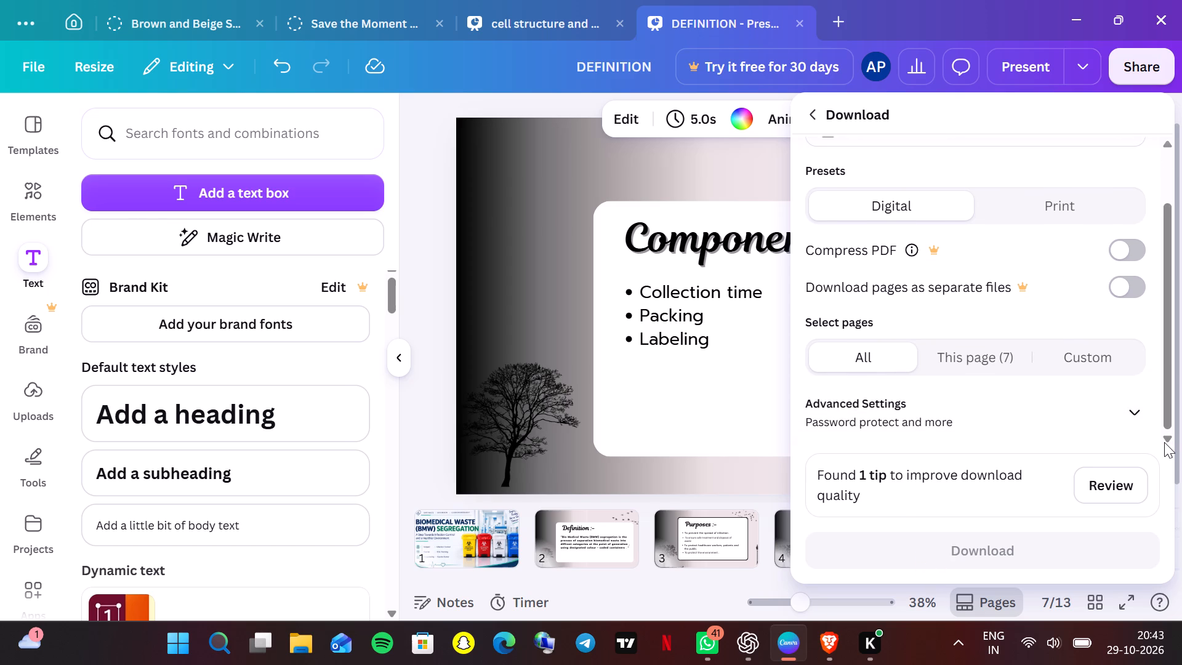
click(1141, 411)
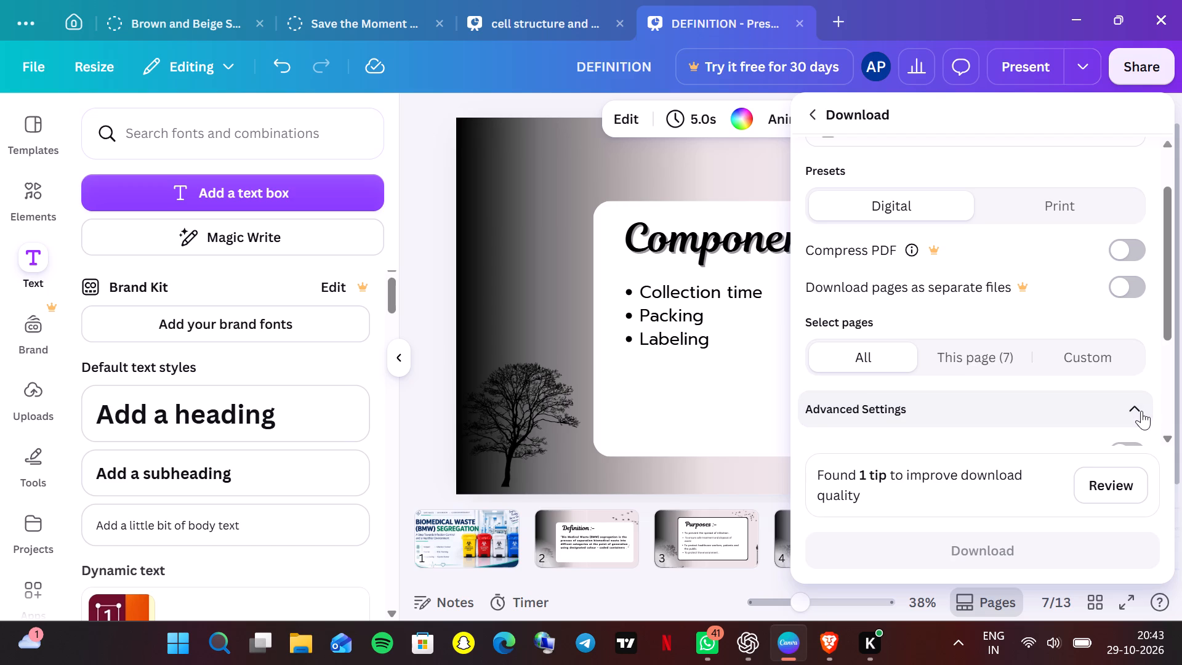
scroll(1135, 397, down, 2)
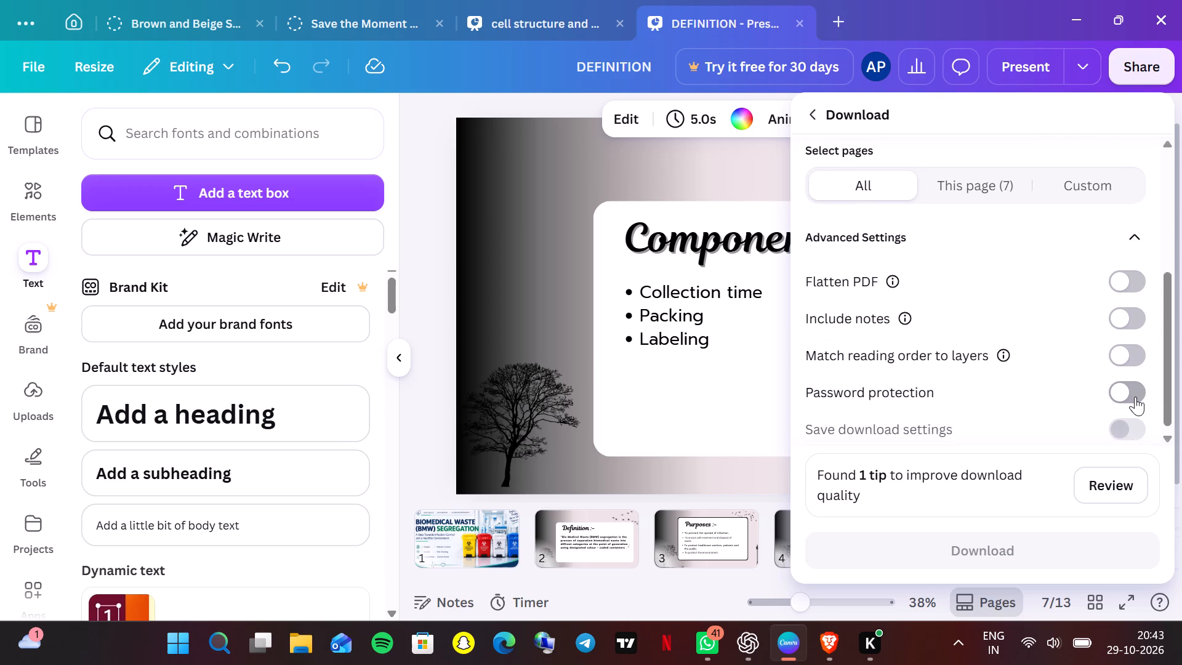
scroll(1135, 397, down, 1)
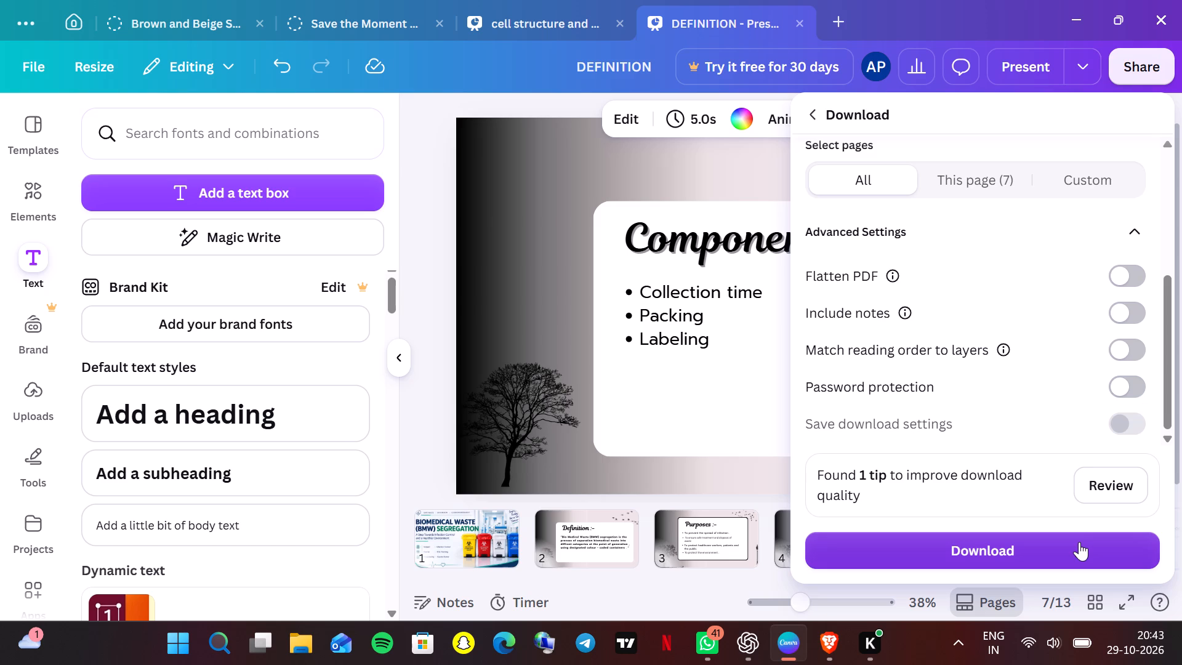
click(1079, 542)
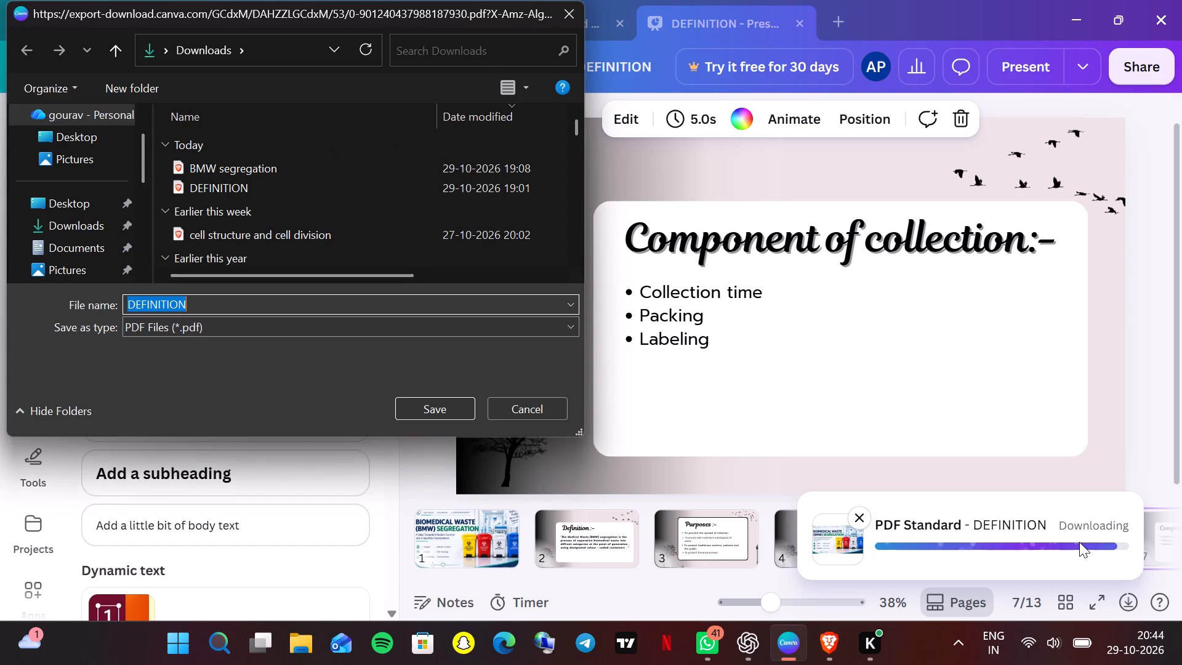
Save the exported PDF in the Downloads folder under the file name "GAURAV PPT".
key(BackSpace)
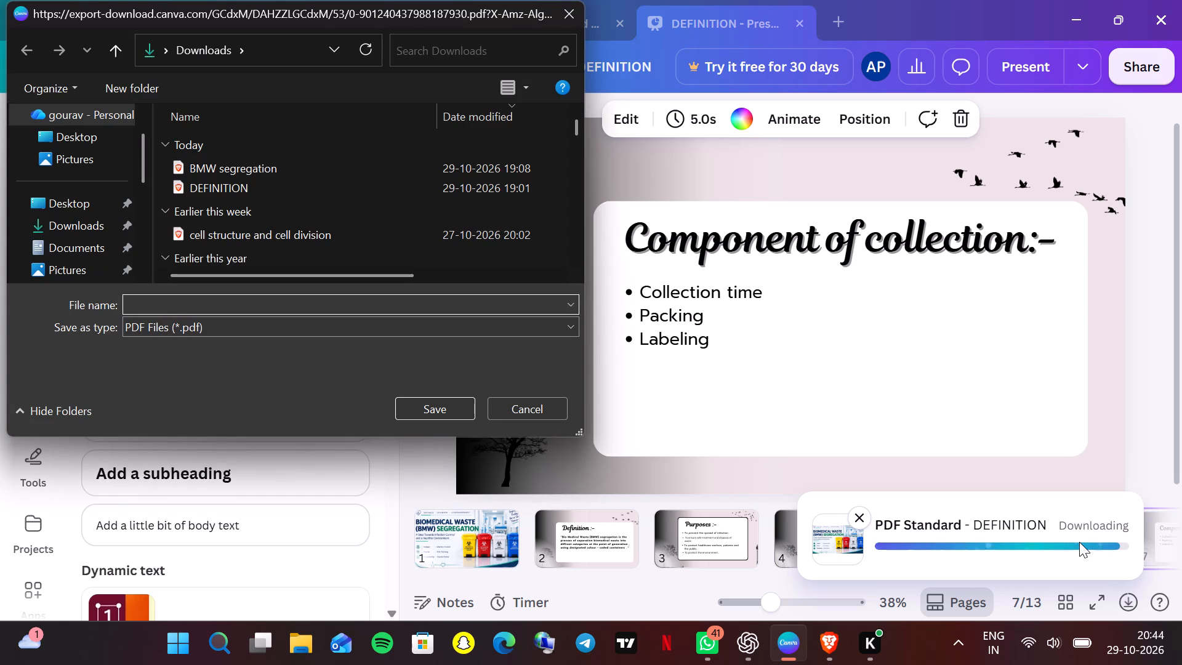
click(1079, 542)
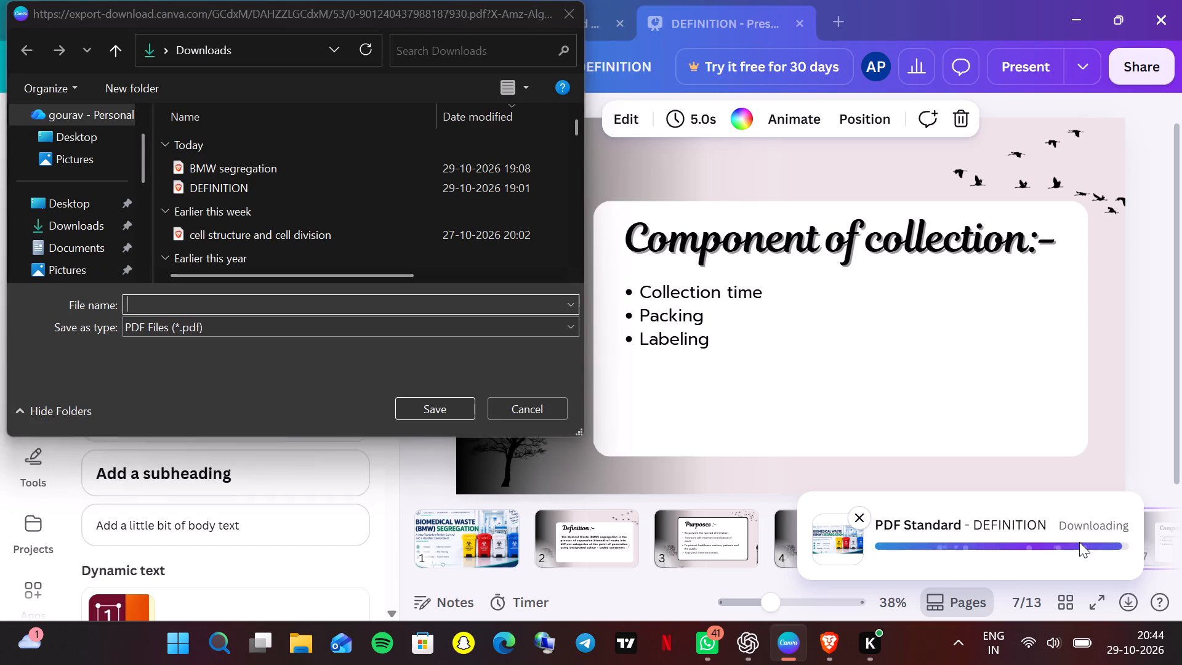
text(GA)
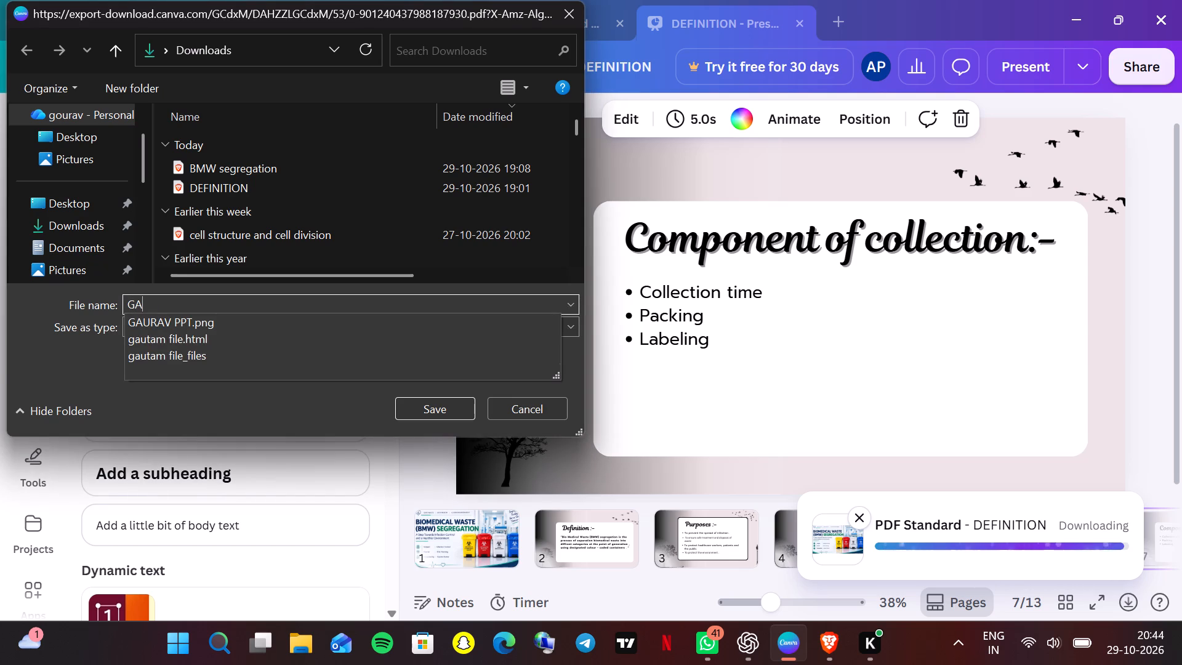
text(URAV)
key(space)
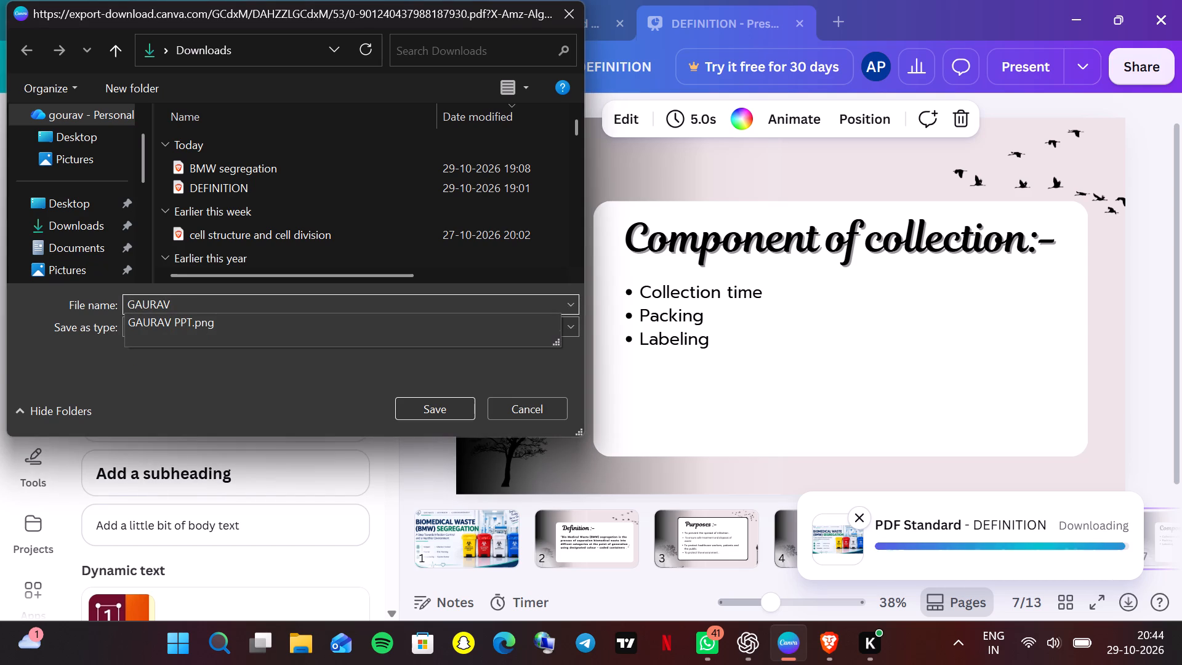
text(PPT)
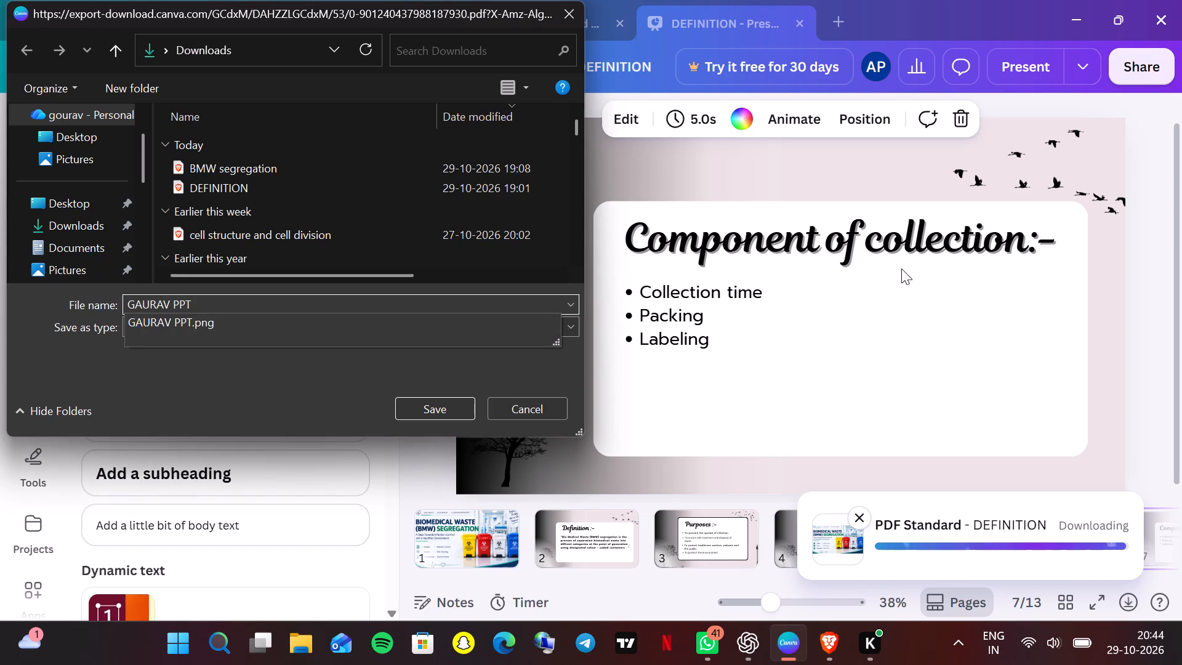
click(445, 400)
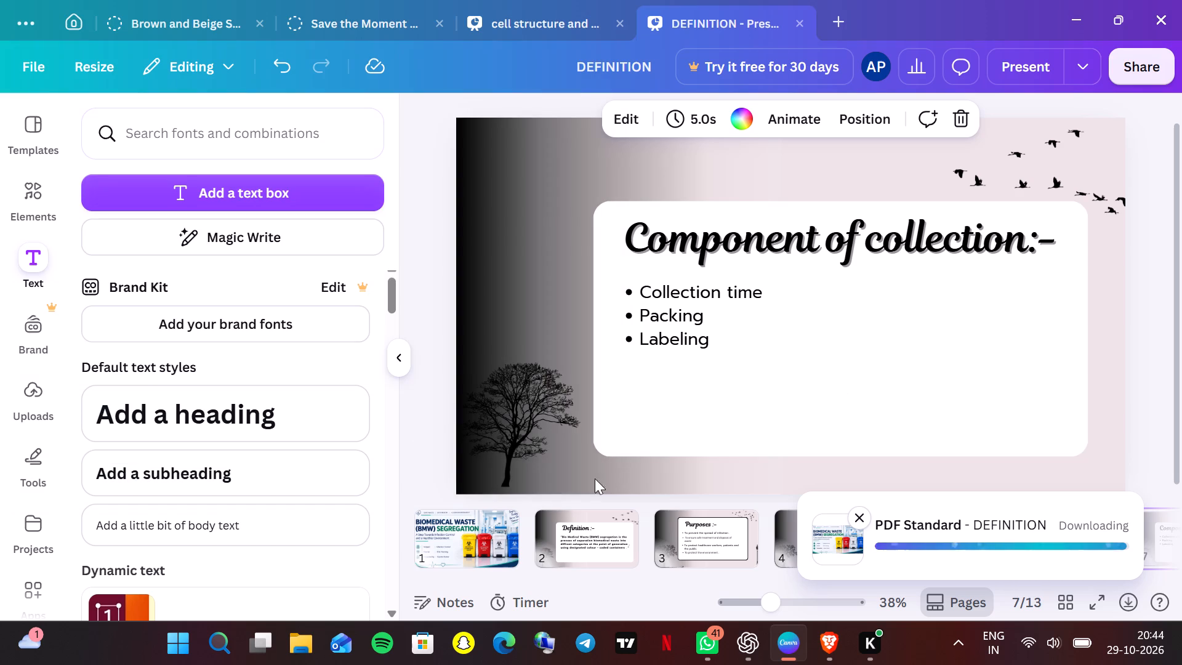